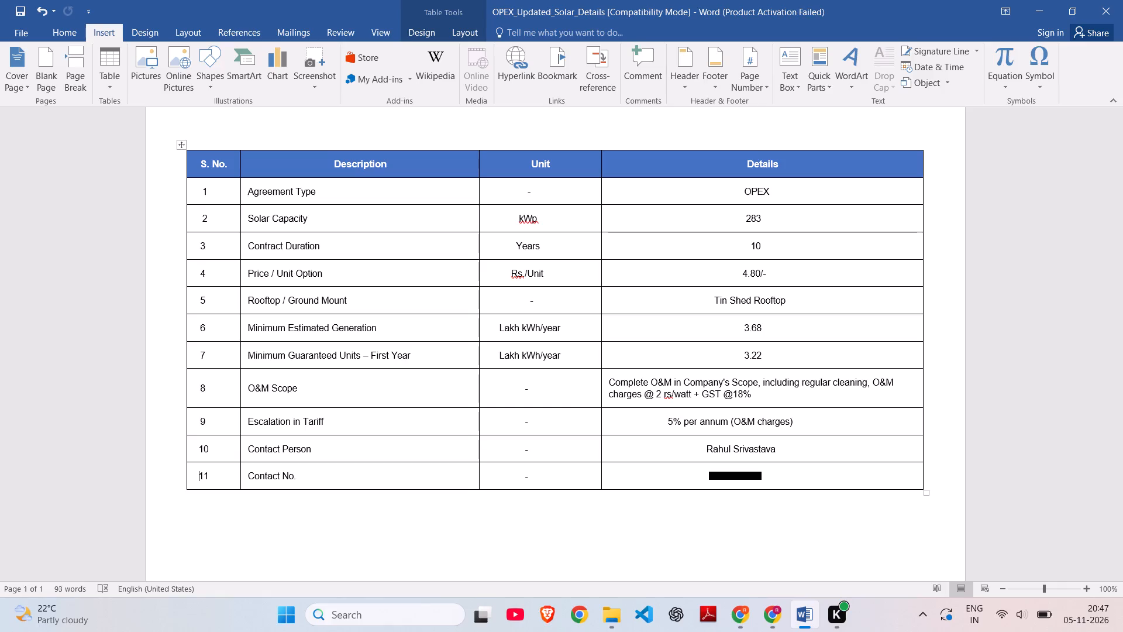
Replace the dash in the Unit cell of the Escalation in Tariff row with "Per year".
click(561, 425)
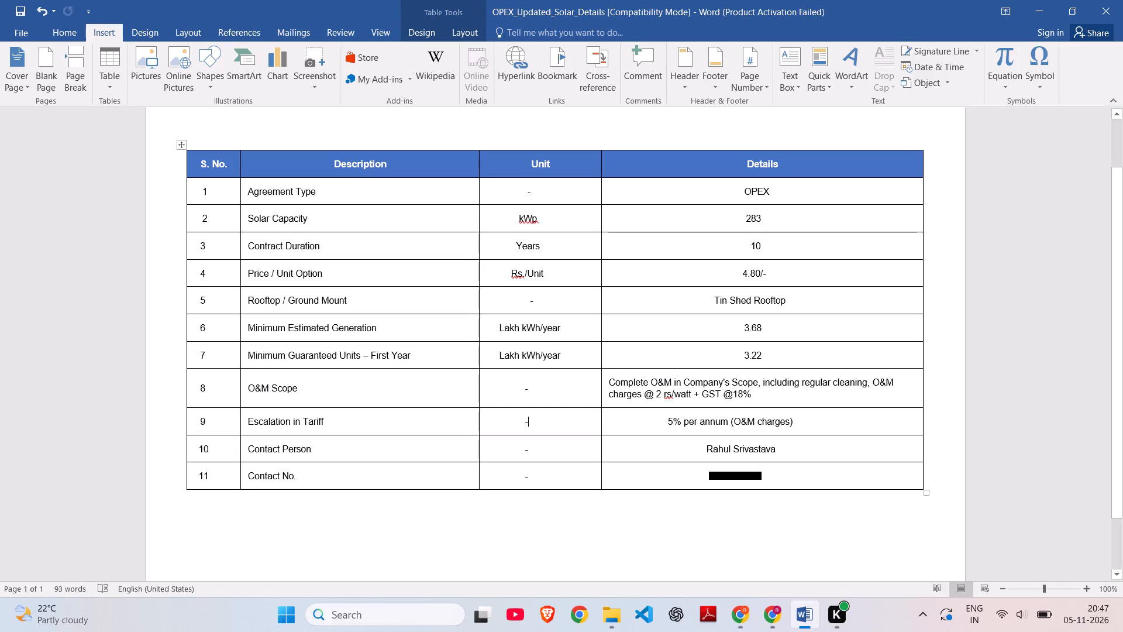
key(BackSpace)
text(per)
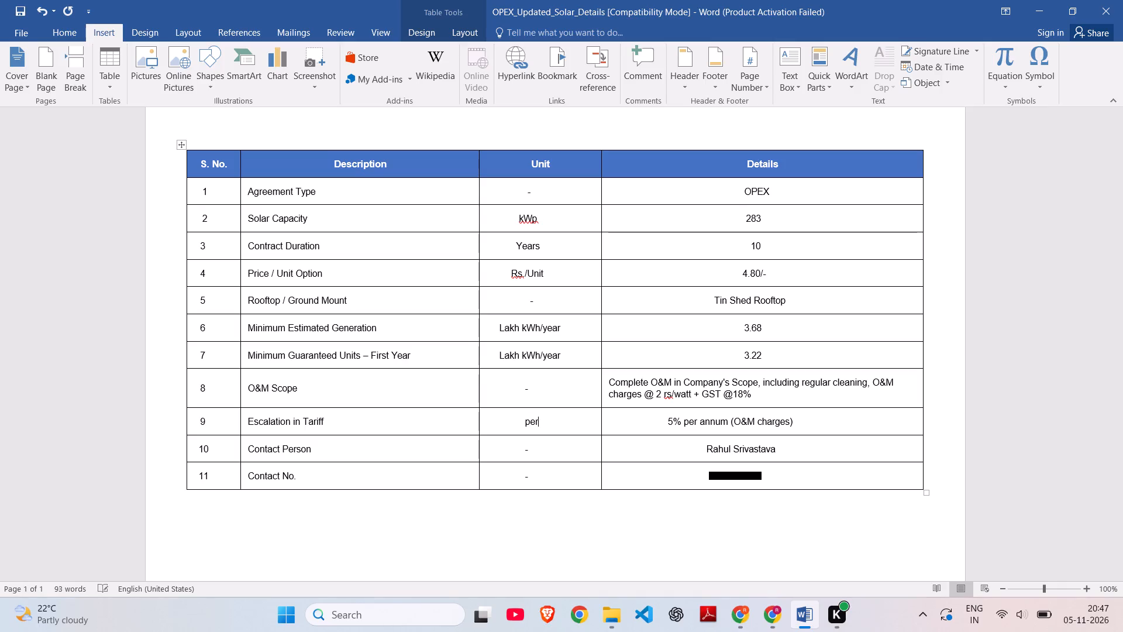
key(space)
text(year)
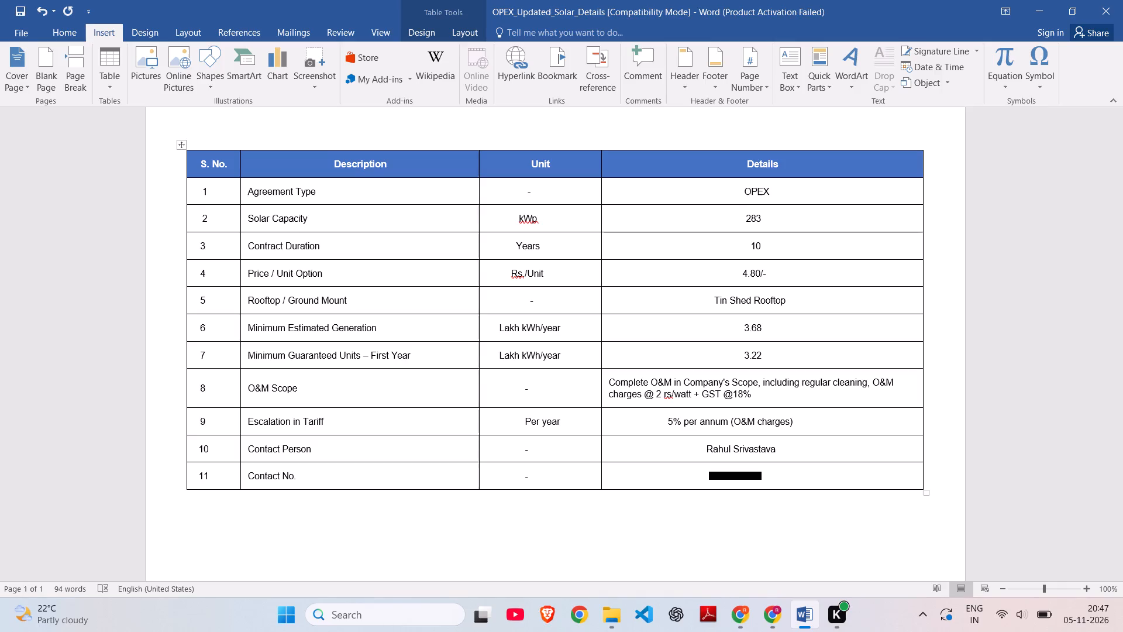
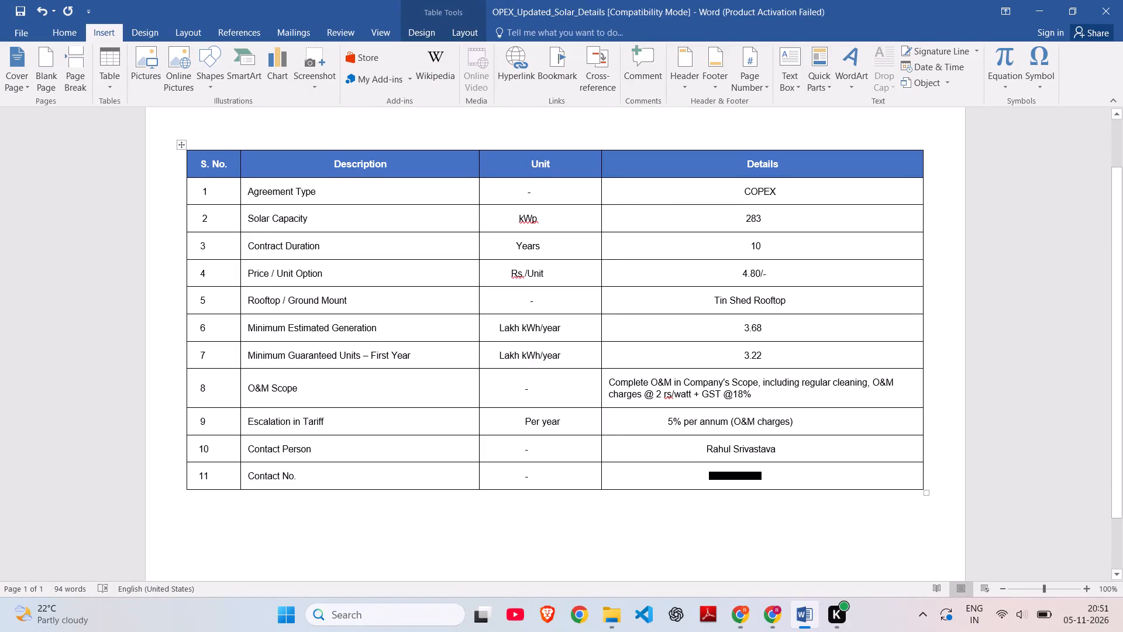
Set the Details value of the Contract Duration row to 5.
click(776, 245)
key(BackSpace)
key(BackSpace)
key(5)
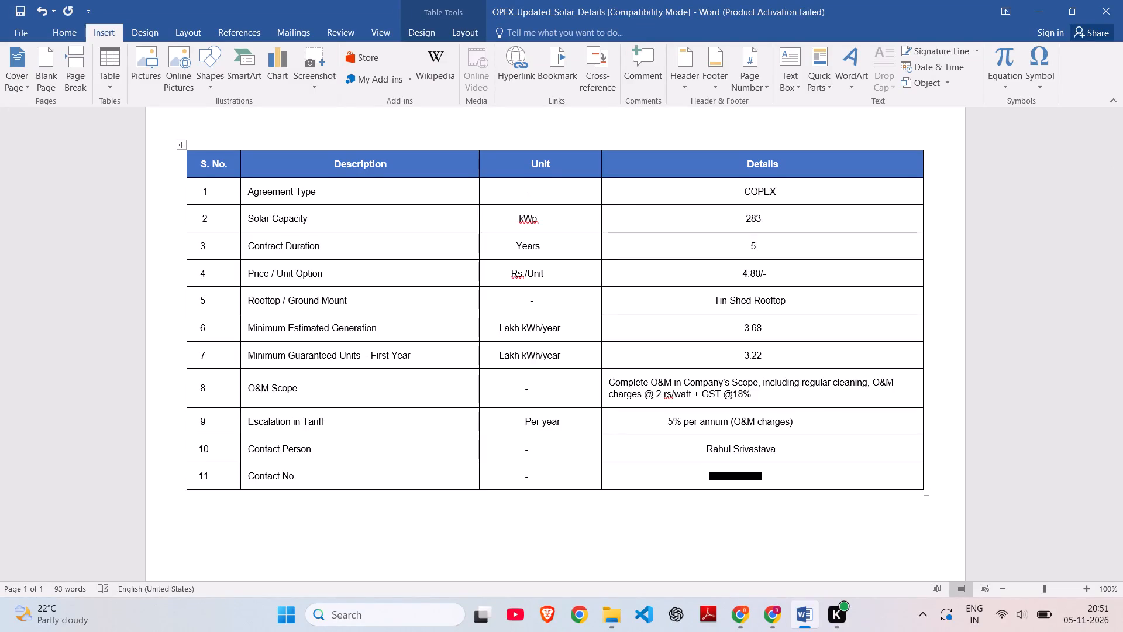
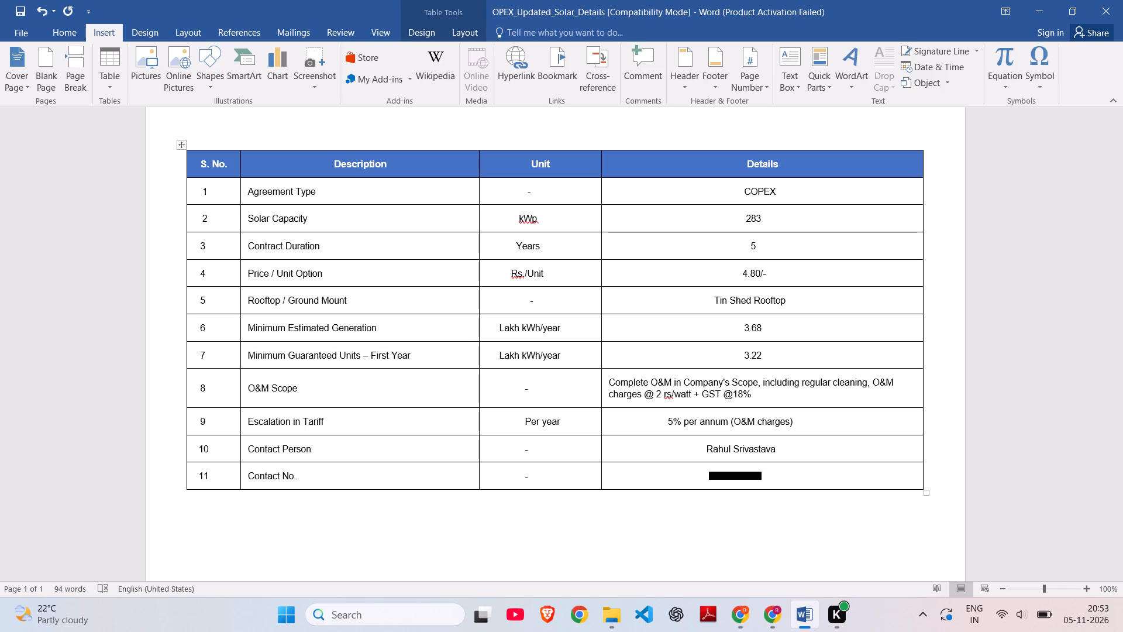
Correct the Details value of the Agreement Type row so that it reads CAPEX.
click(757, 193)
key(BackSpace)
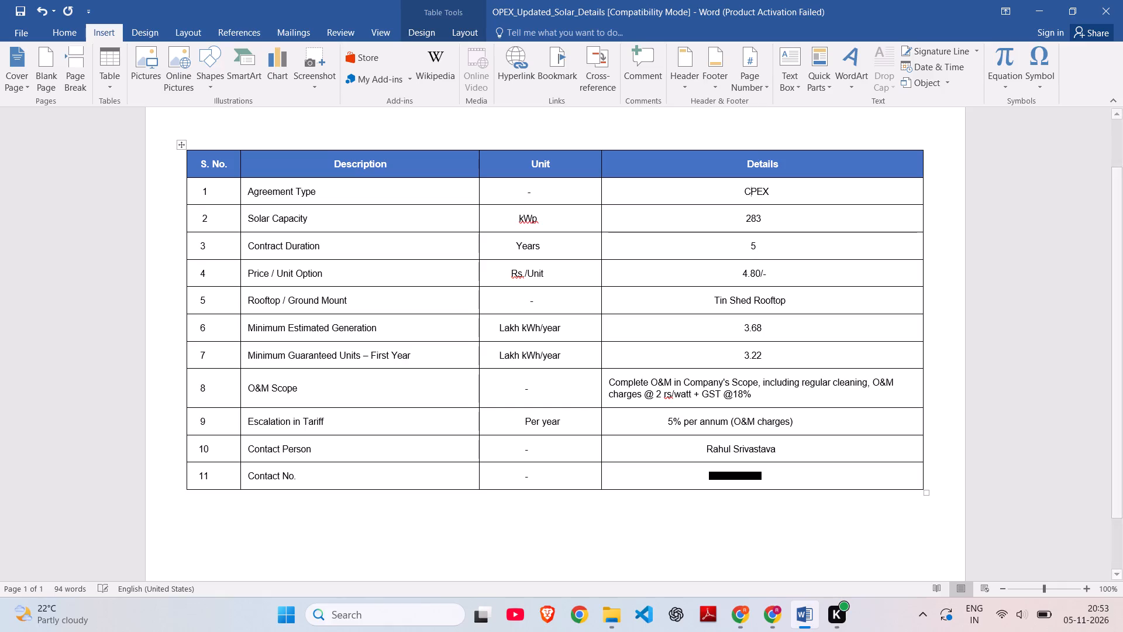
key(shift+a)
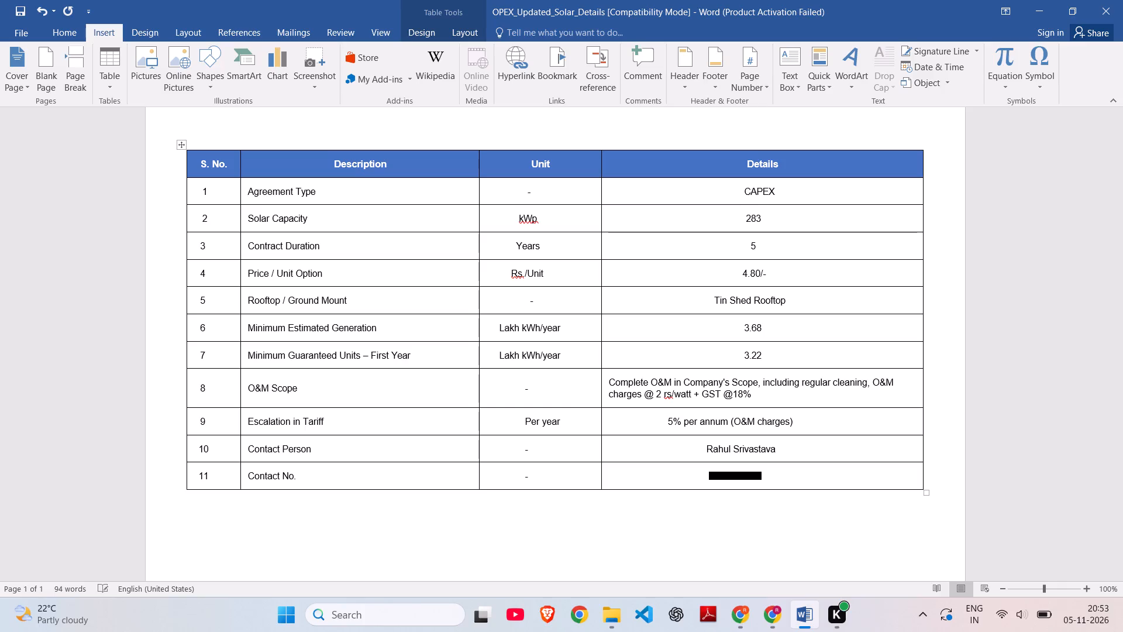
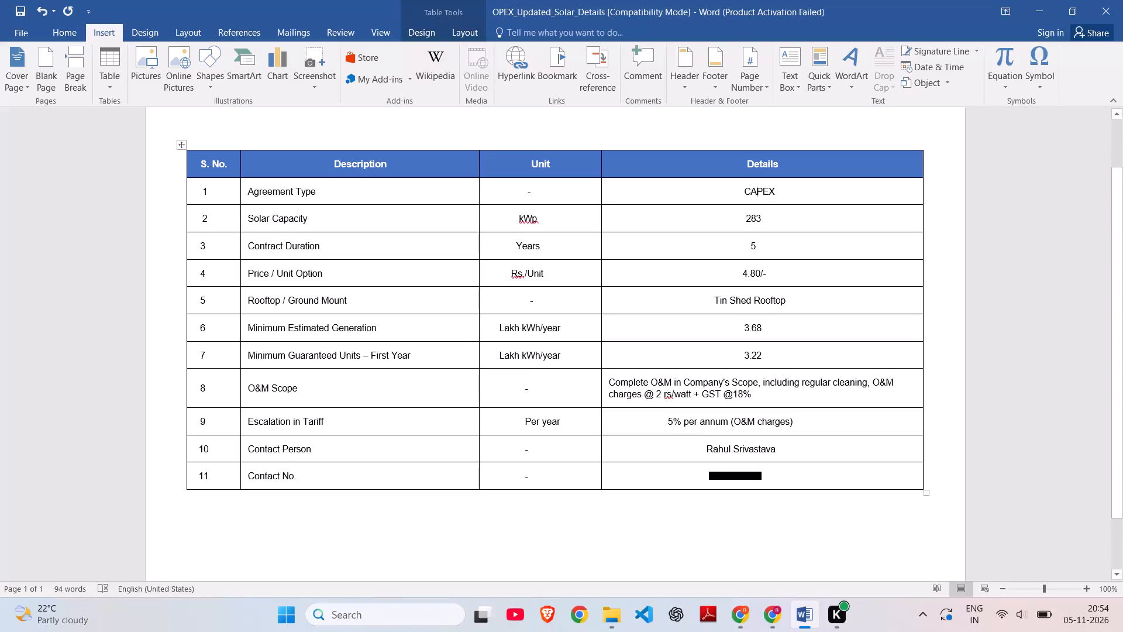
Delete the existing Details text in the Rooftop / Ground Mount row.
click(791, 301)
key(BackSpace)
key(BackSpace)
key(BackSpace)
key(BackSpace)
key(BackSpace)
key(BackSpace)
key(BackSpace)
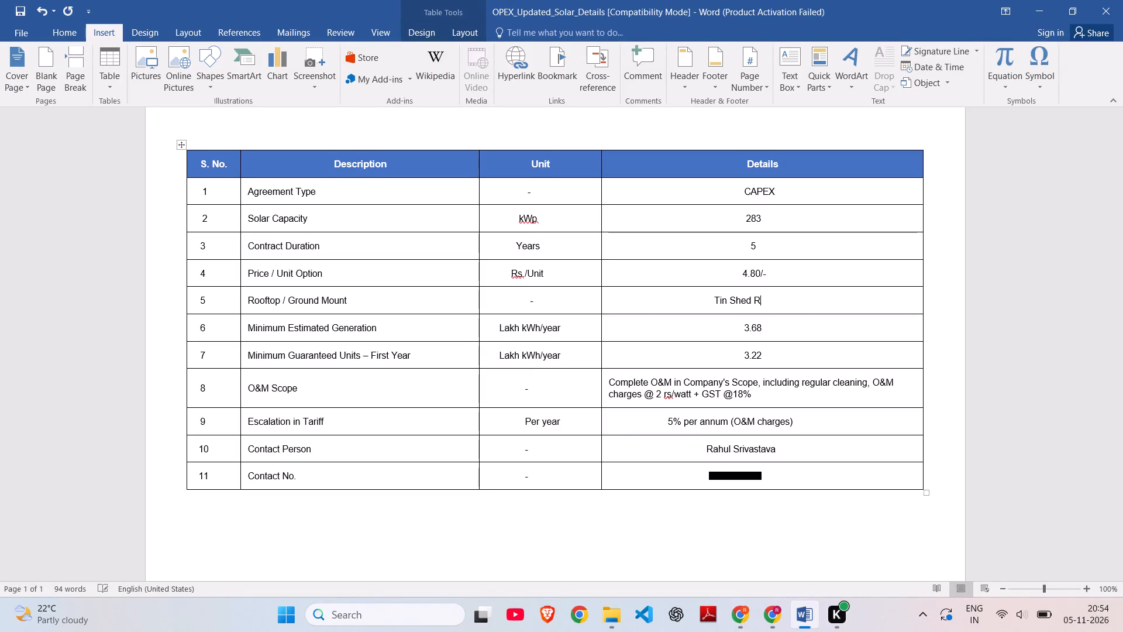
key(BackSpace)
key(BackSpace)
key(BackSpace)
key(BackSpace)
key(BackSpace)
key(BackSpace)
key(BackSpace)
key(BackSpace)
key(BackSpace)
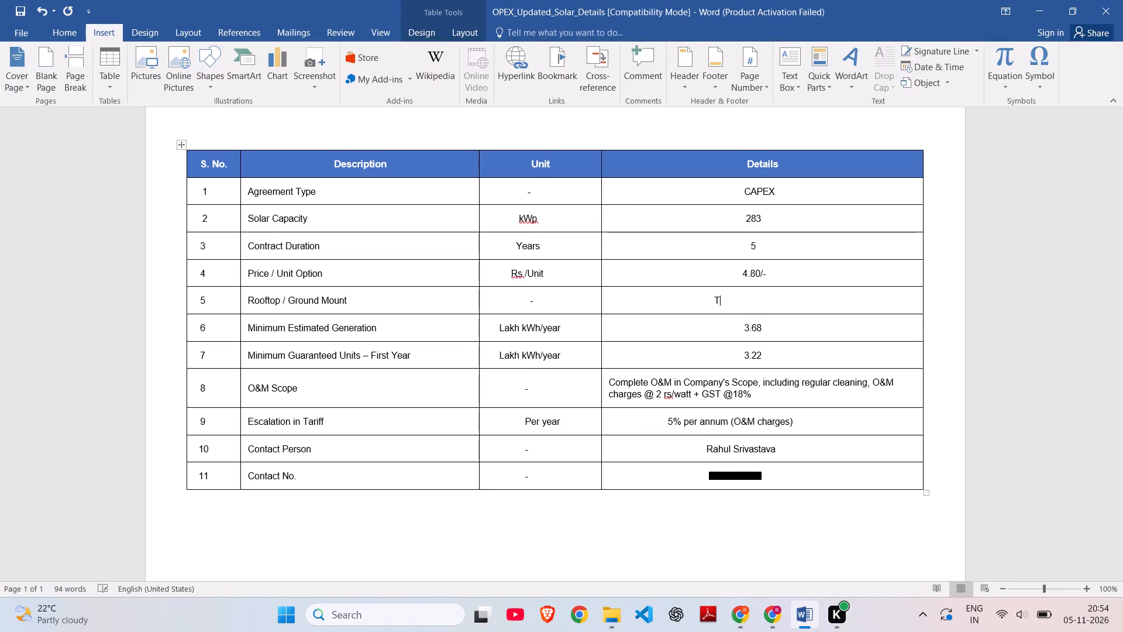
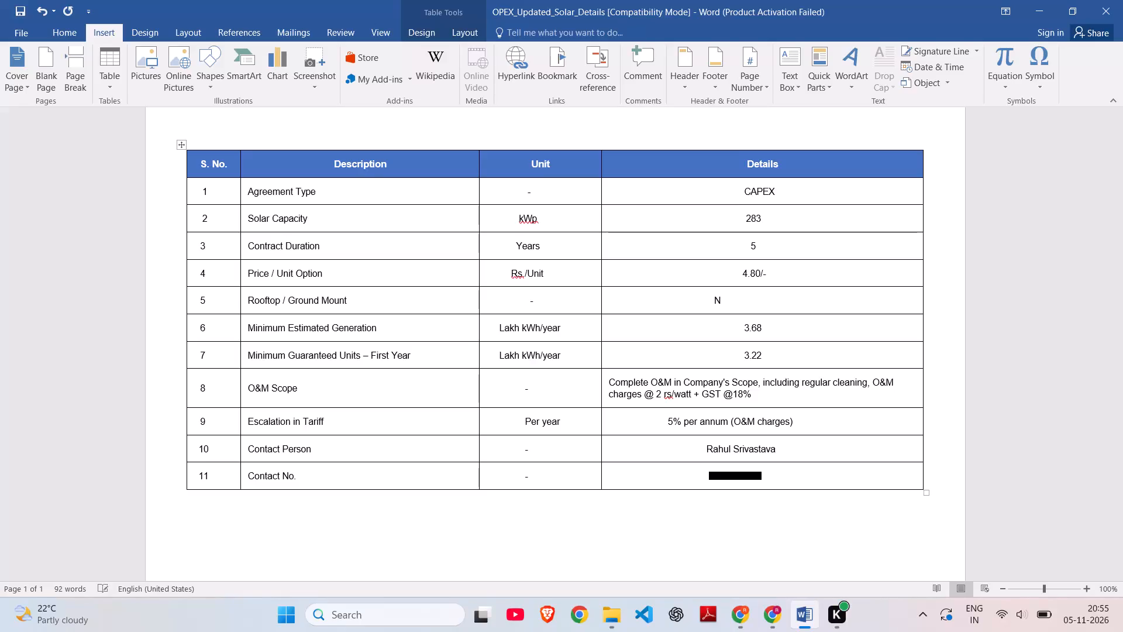
Enter "Not Applicable (CAPEX Model)" as the Details value in the Rooftop / Ground Mount row.
text(ot)
key(space)
text(A)
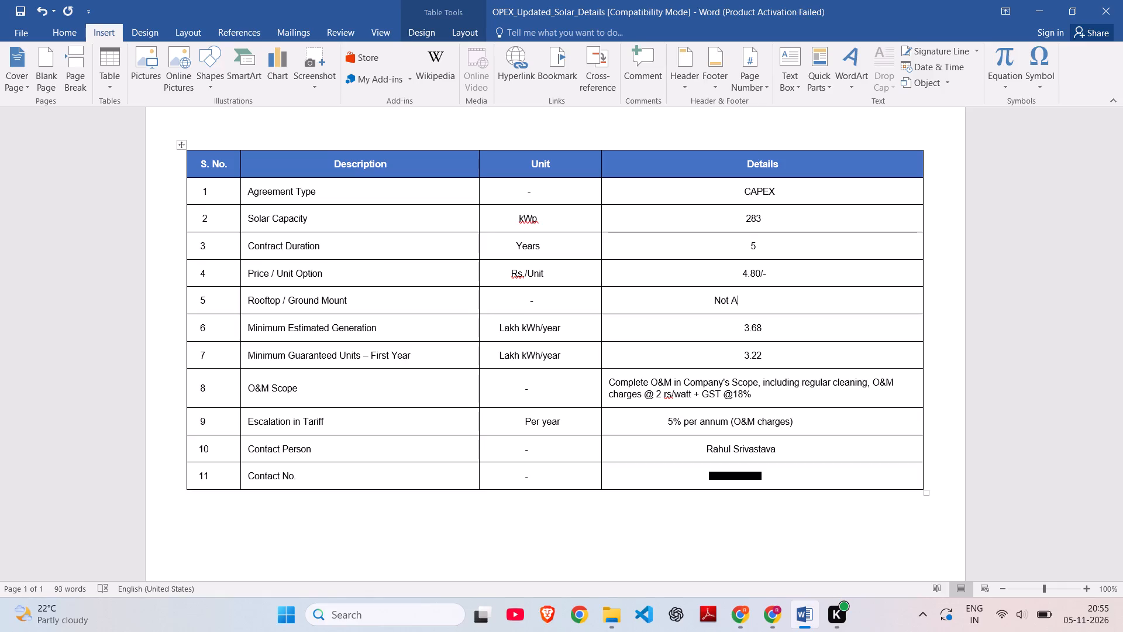
text(pp)
text(li)
key(c)
text(ablr)
key(BackSpace)
key(e)
key(space)
key(shift+parenleft)
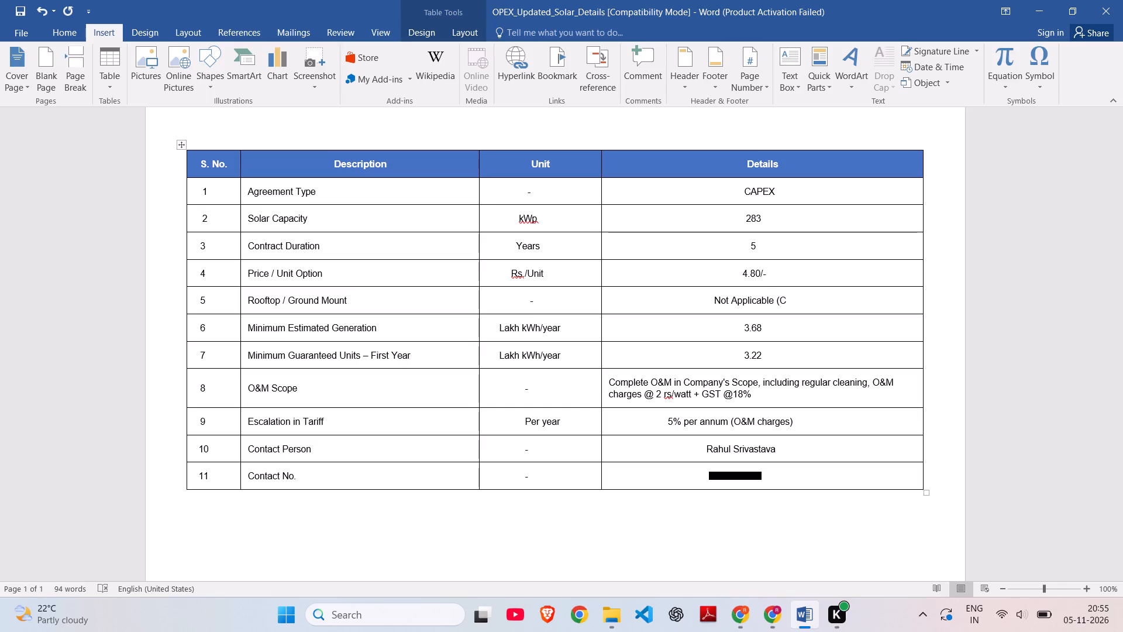
key(a)
text(PE)
key(x)
key(space)
text(M)
key(o)
text(del)
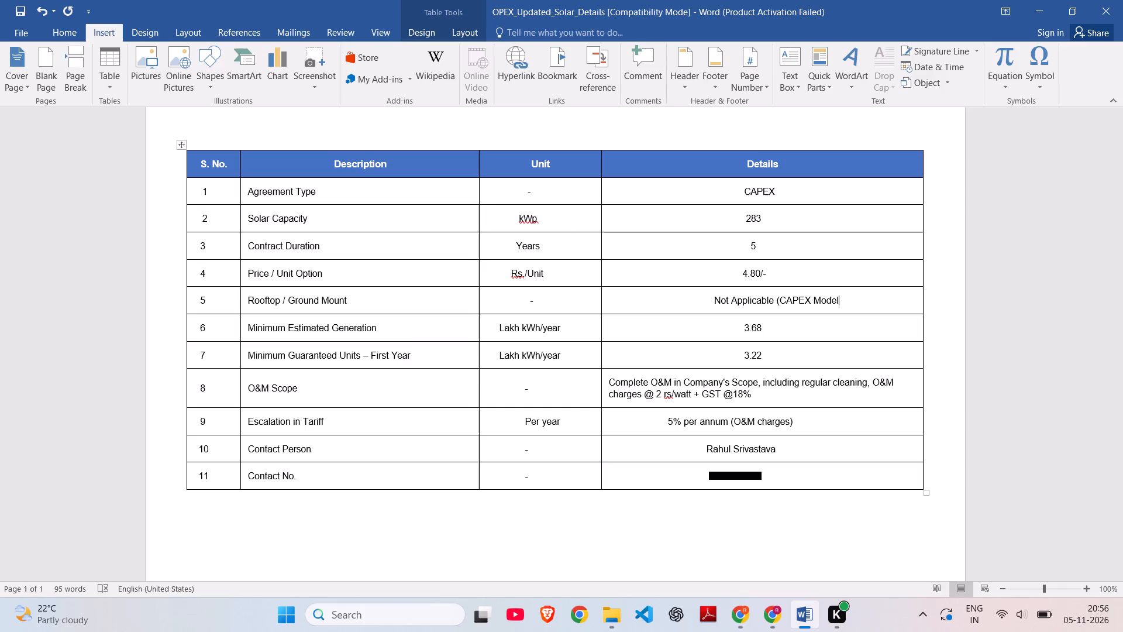
key(shift+parenright)
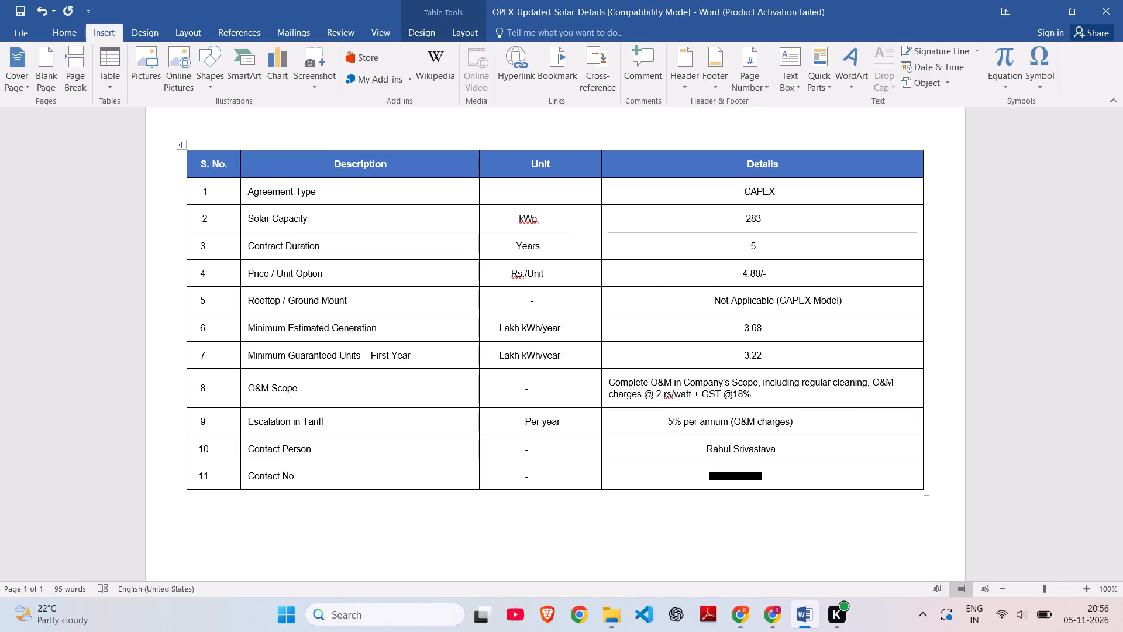
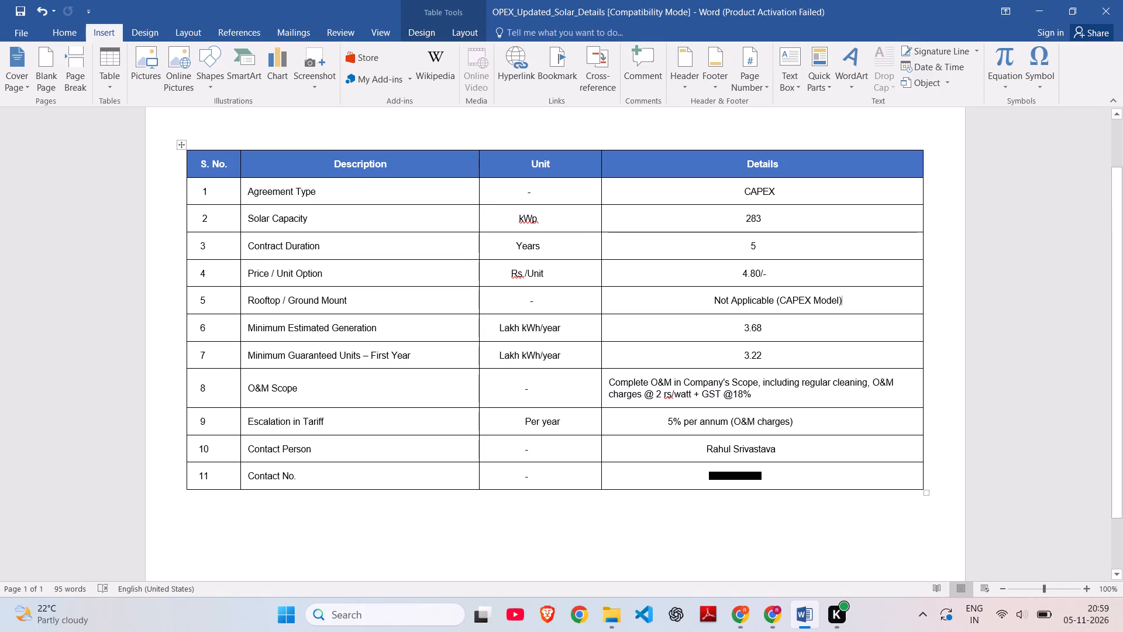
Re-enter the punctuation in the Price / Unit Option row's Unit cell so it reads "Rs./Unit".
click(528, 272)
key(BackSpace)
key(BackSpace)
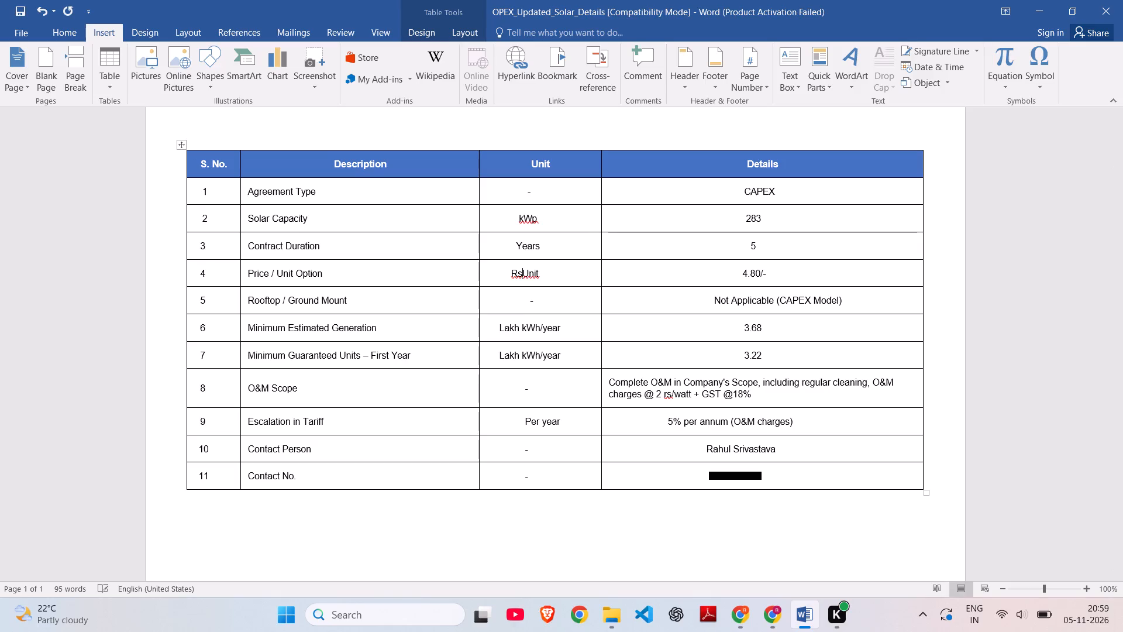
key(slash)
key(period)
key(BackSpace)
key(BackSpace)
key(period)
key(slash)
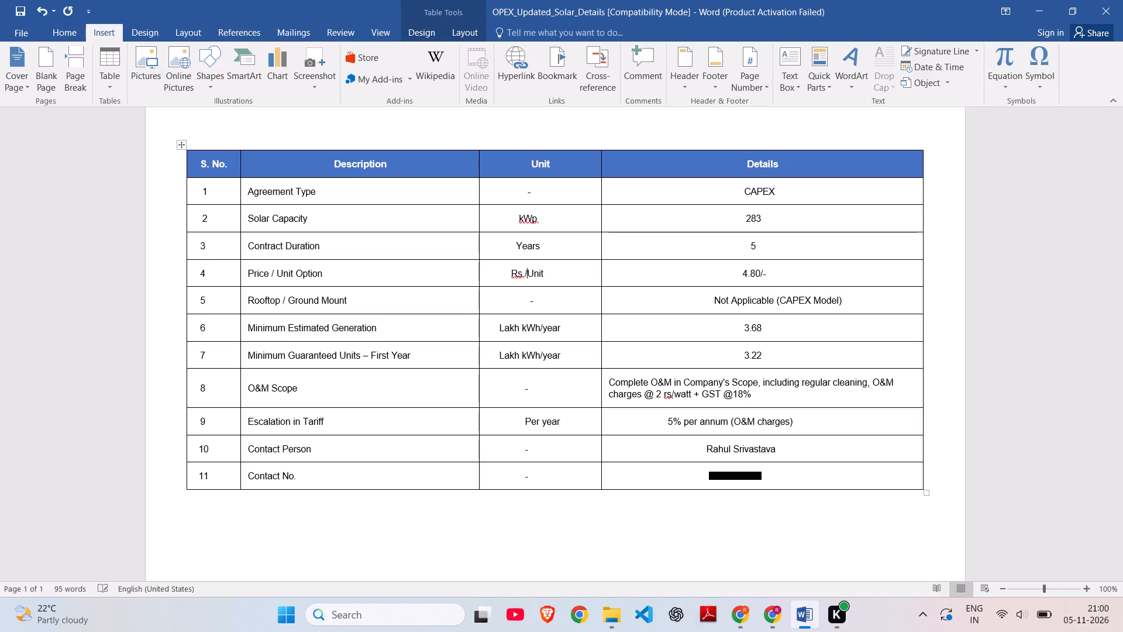
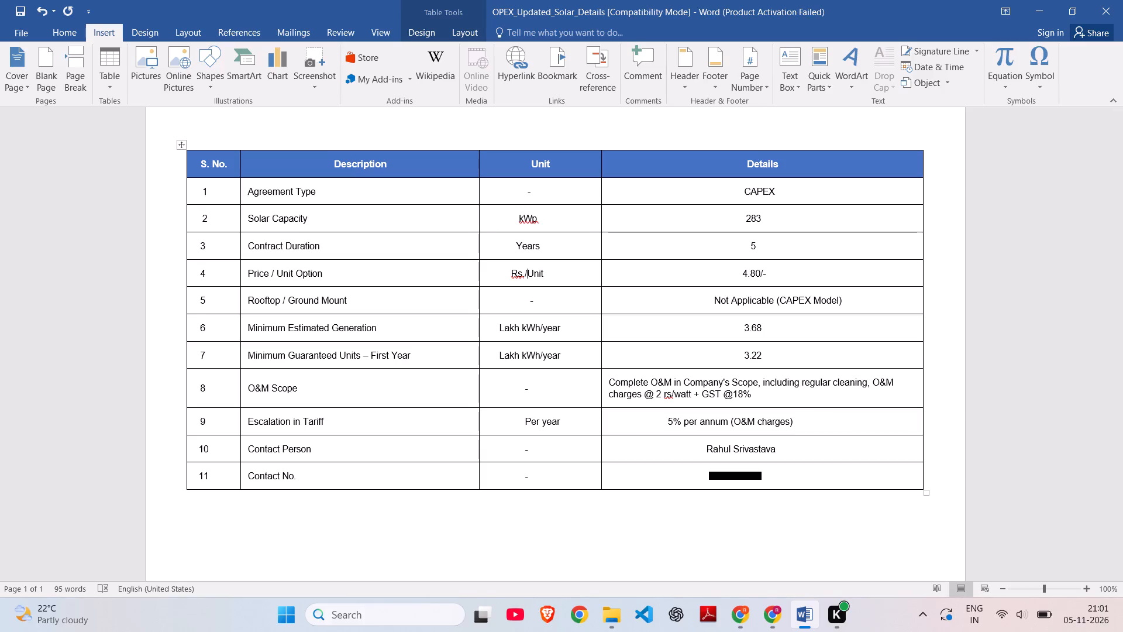
Replace the Rooftop / Ground Mount row's Details entry with "Tin Shed Rooftop".
click(848, 302)
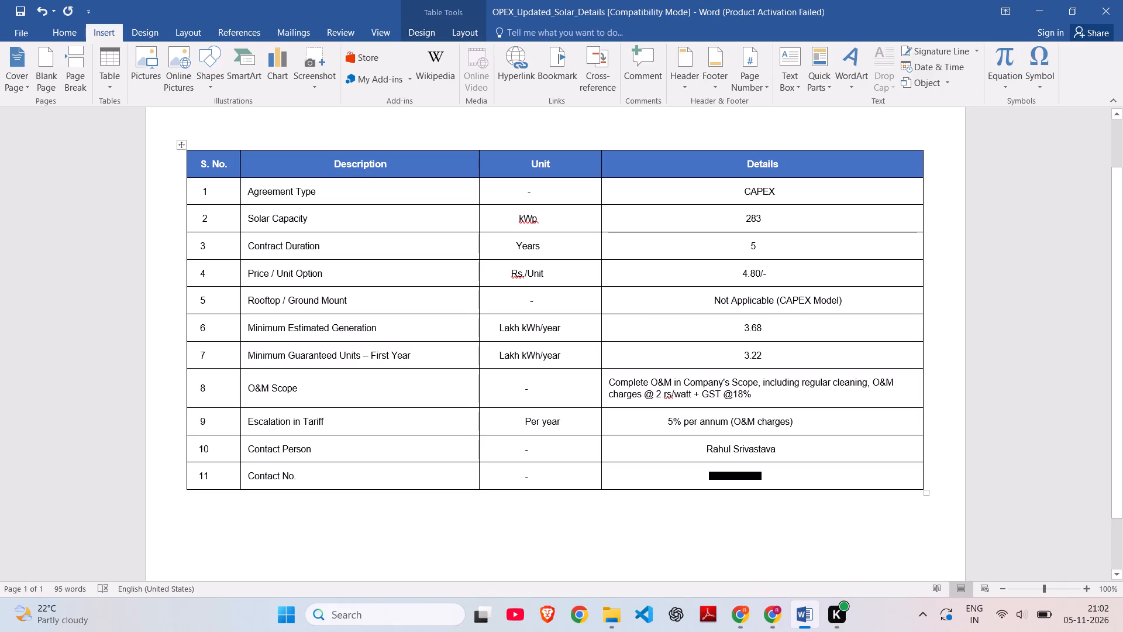
key(BackSpace)
key(BackSpace)
key(BackSpace)
key(BackSpace)
key(BackSpace)
key(BackSpace)
key(BackSpace)
key(BackSpace)
key(BackSpace)
key(BackSpace)
key(BackSpace)
key(BackSpace)
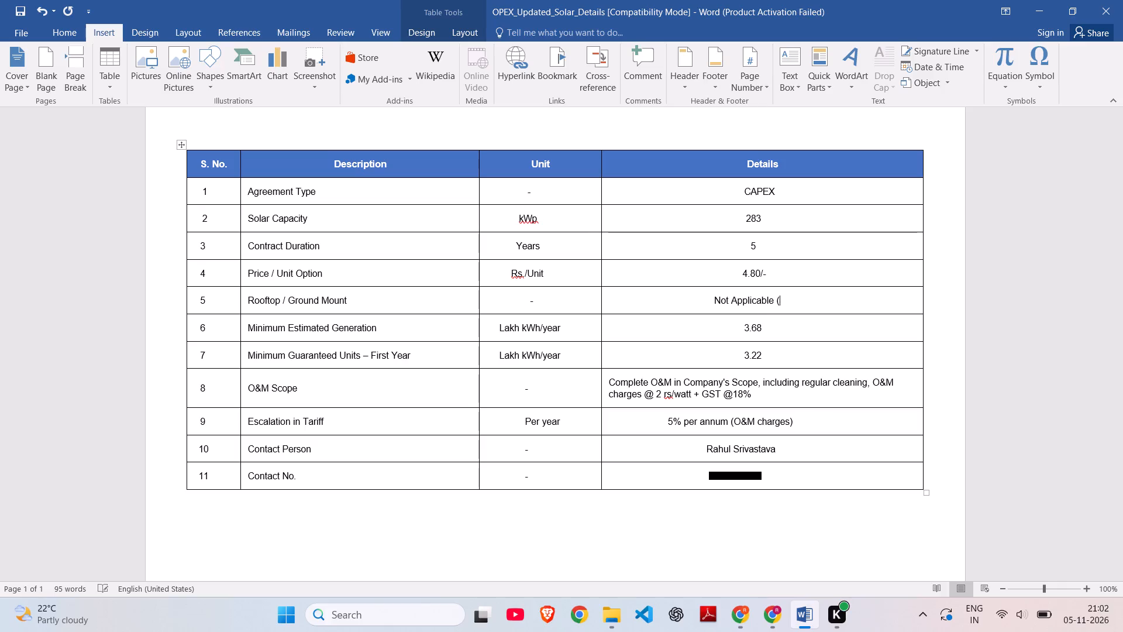
key(BackSpace)
key(BackSpace)
key(BackSpace)
key(BackSpace)
key(BackSpace)
key(BackSpace)
key(BackSpace)
key(BackSpace)
key(BackSpace)
key(BackSpace)
key(BackSpace)
key(BackSpace)
key(BackSpace)
key(BackSpace)
key(BackSpace)
key(BackSpace)
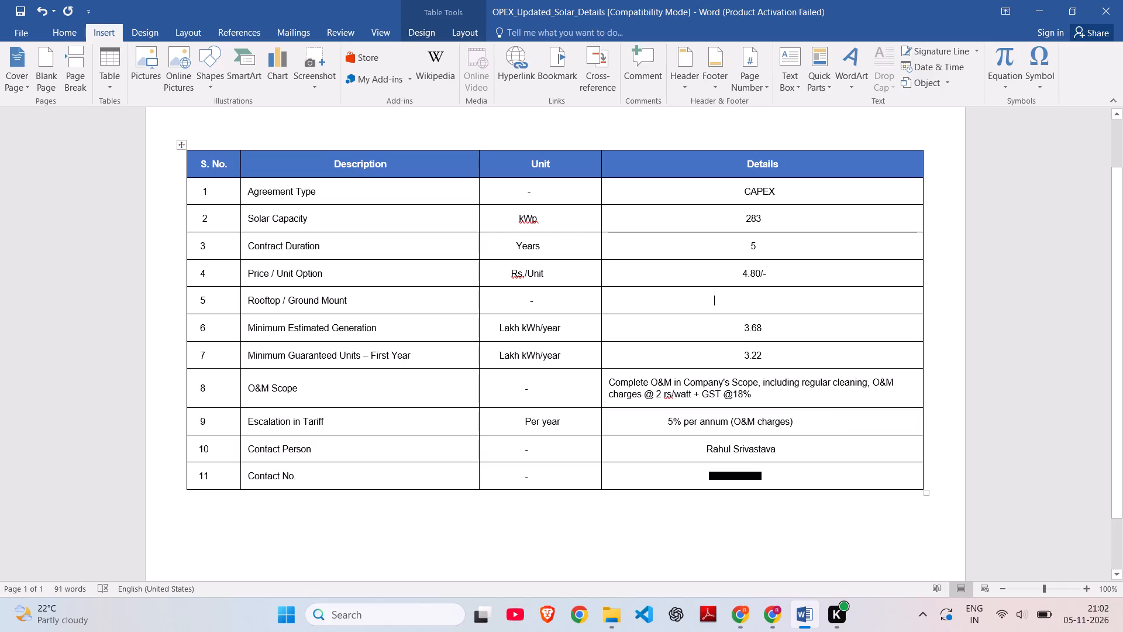
click(750, 298)
key(t)
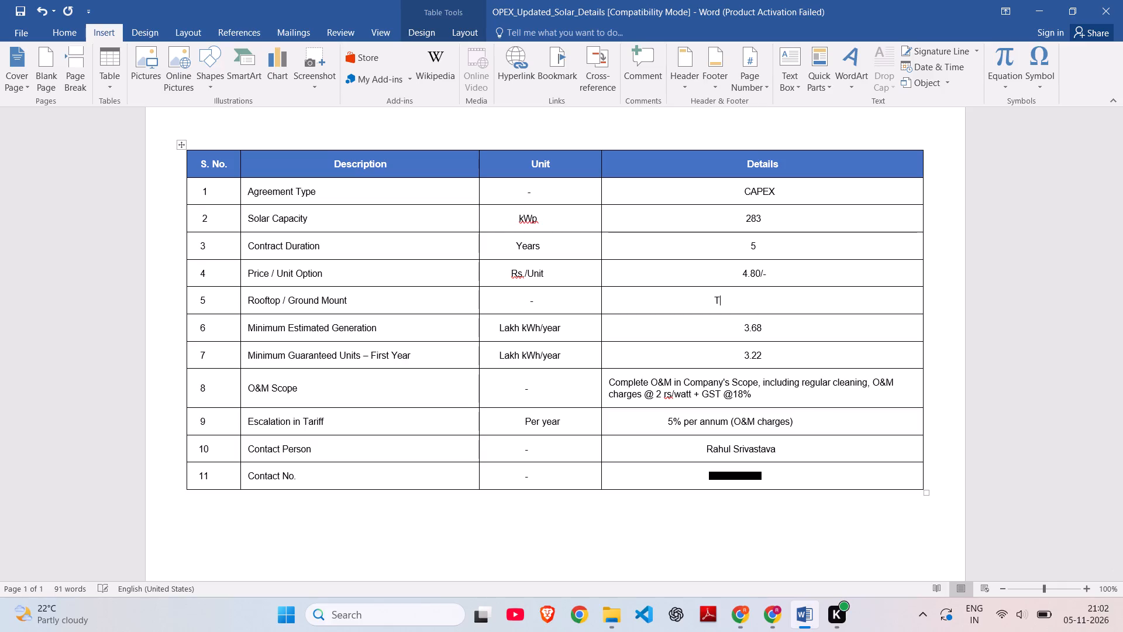
text(in)
key(space)
key(s)
text(hed)
key(space)
key(r)
text(oo)
key(f)
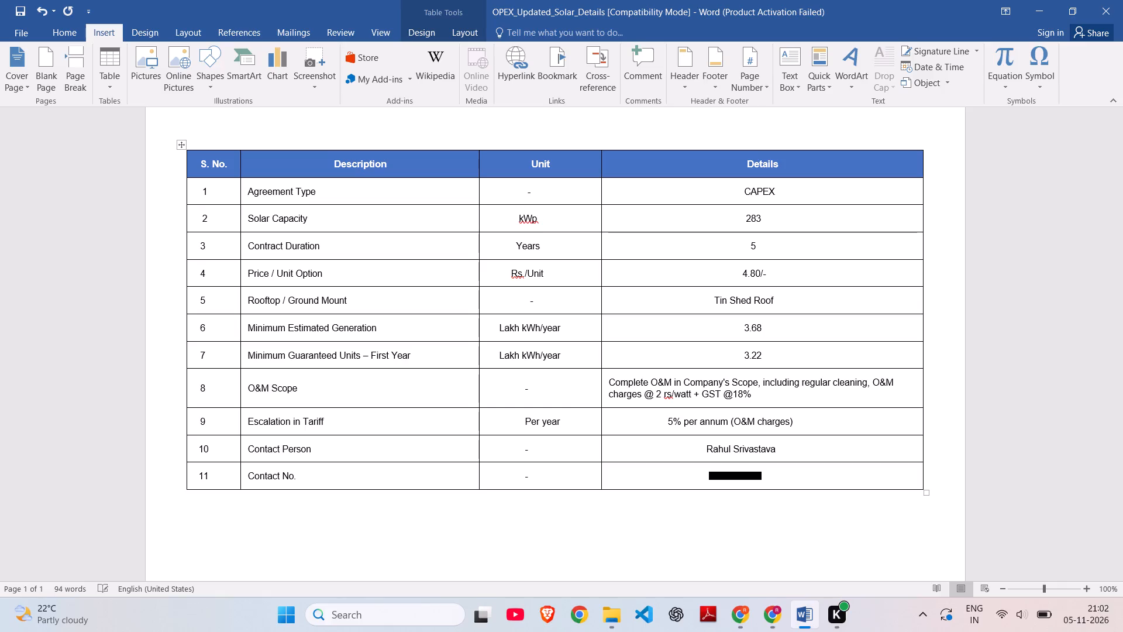
text(top)
click(795, 328)
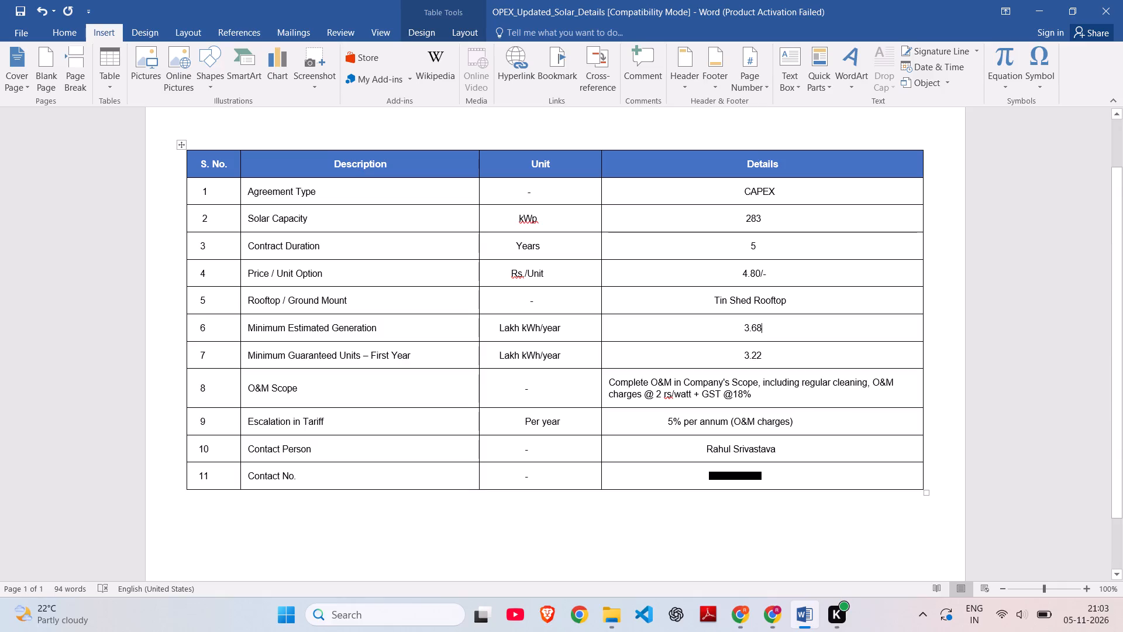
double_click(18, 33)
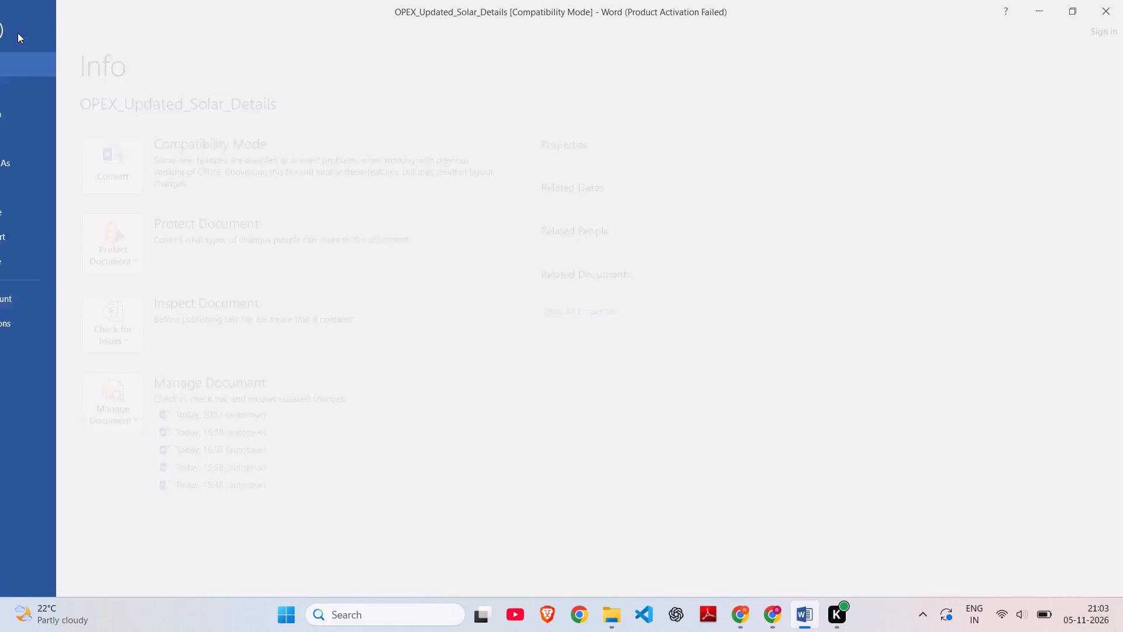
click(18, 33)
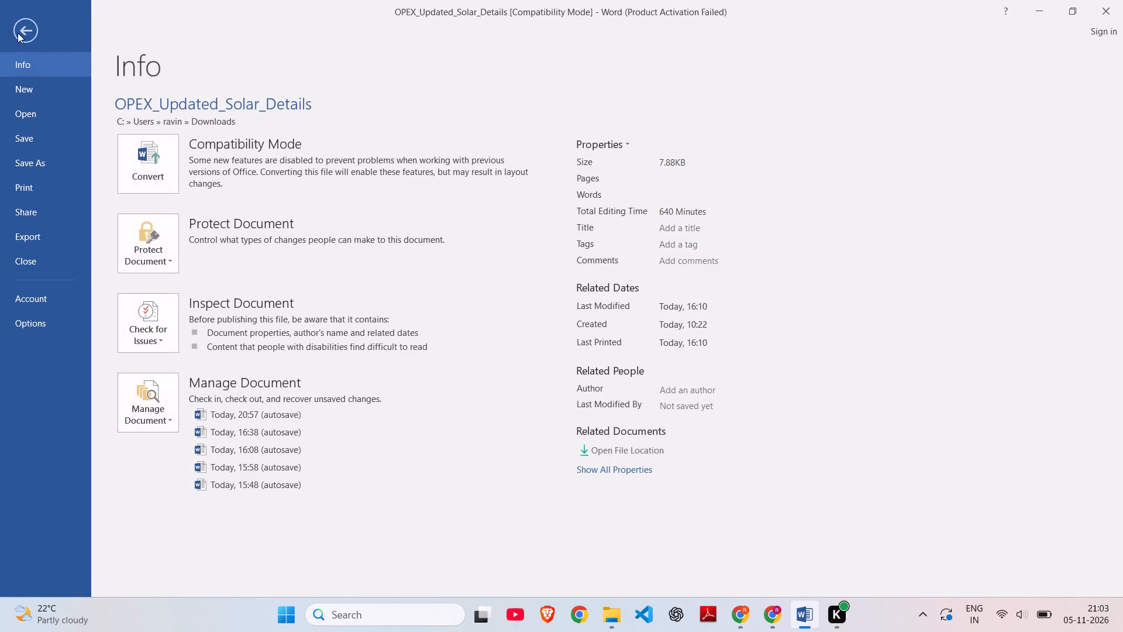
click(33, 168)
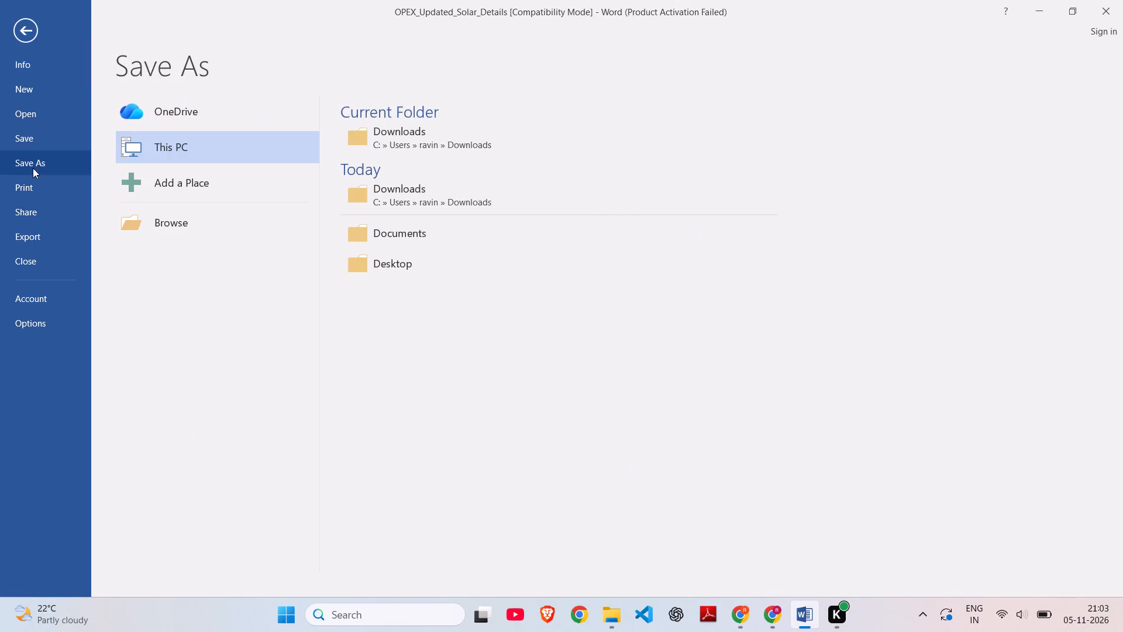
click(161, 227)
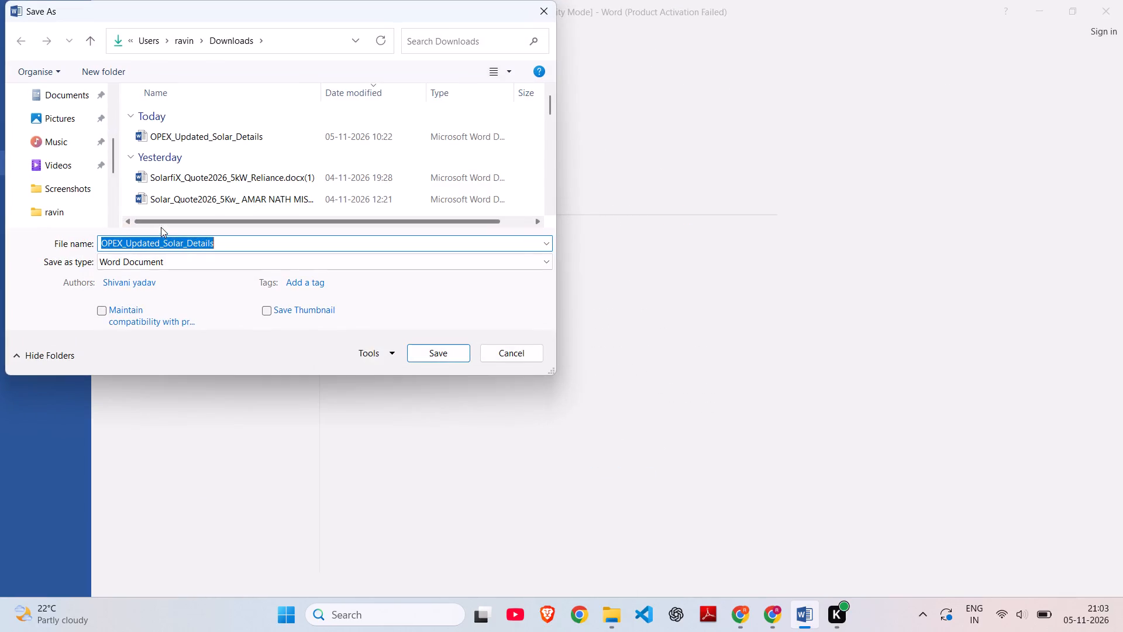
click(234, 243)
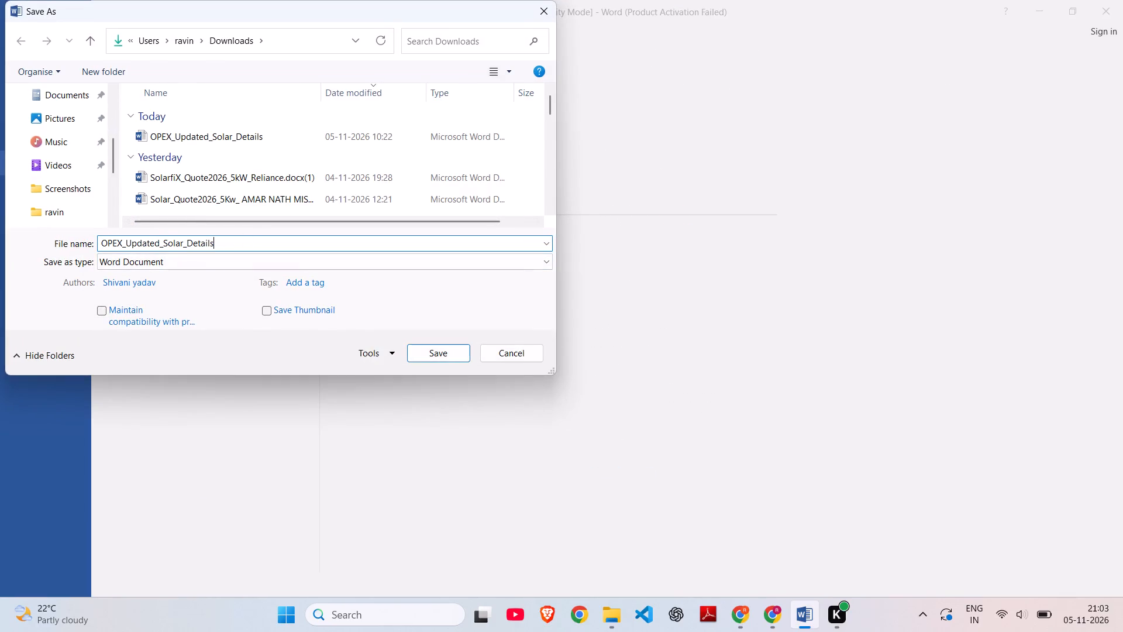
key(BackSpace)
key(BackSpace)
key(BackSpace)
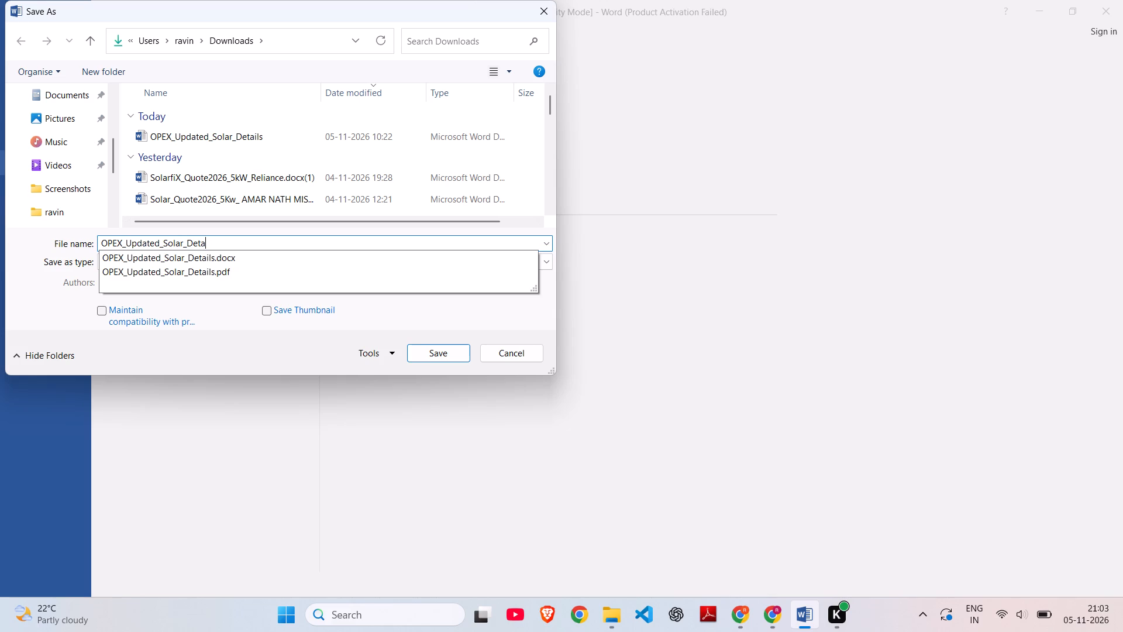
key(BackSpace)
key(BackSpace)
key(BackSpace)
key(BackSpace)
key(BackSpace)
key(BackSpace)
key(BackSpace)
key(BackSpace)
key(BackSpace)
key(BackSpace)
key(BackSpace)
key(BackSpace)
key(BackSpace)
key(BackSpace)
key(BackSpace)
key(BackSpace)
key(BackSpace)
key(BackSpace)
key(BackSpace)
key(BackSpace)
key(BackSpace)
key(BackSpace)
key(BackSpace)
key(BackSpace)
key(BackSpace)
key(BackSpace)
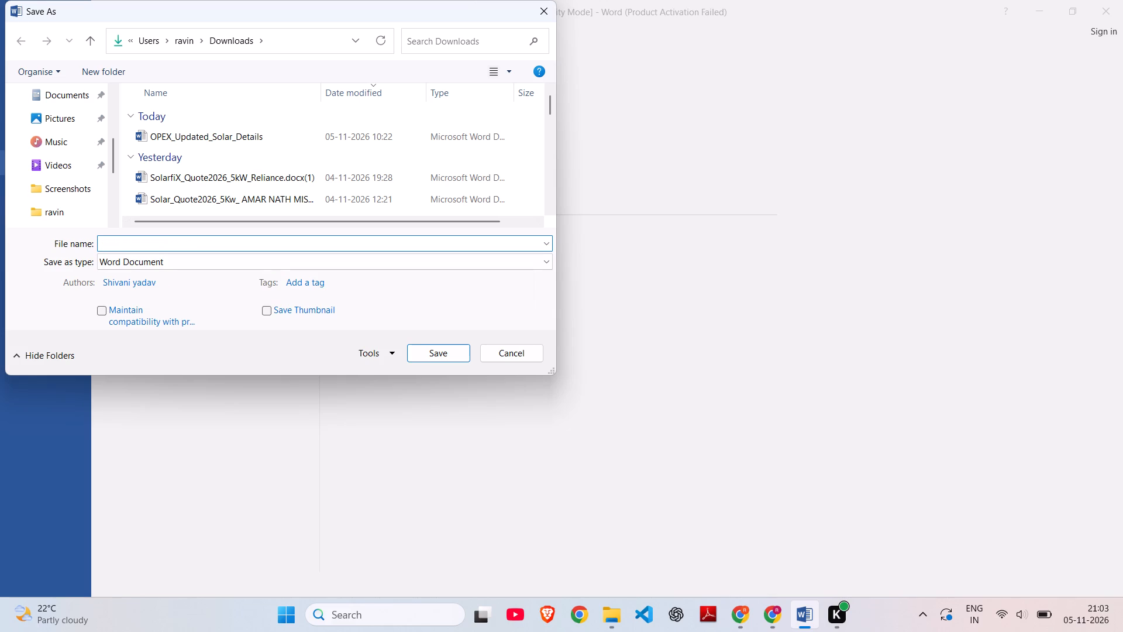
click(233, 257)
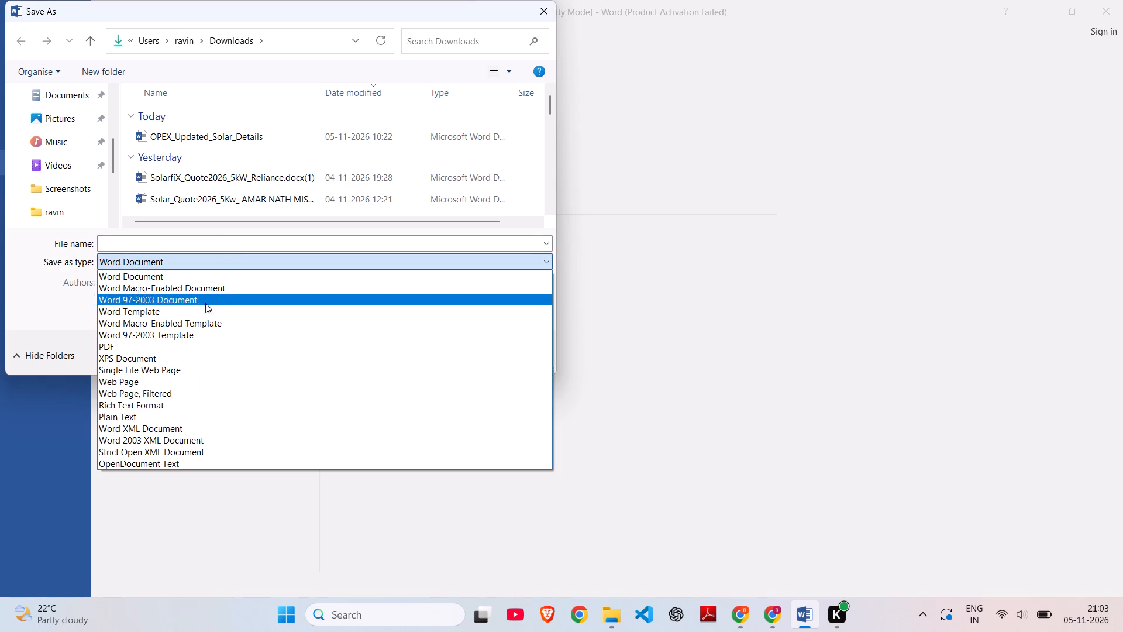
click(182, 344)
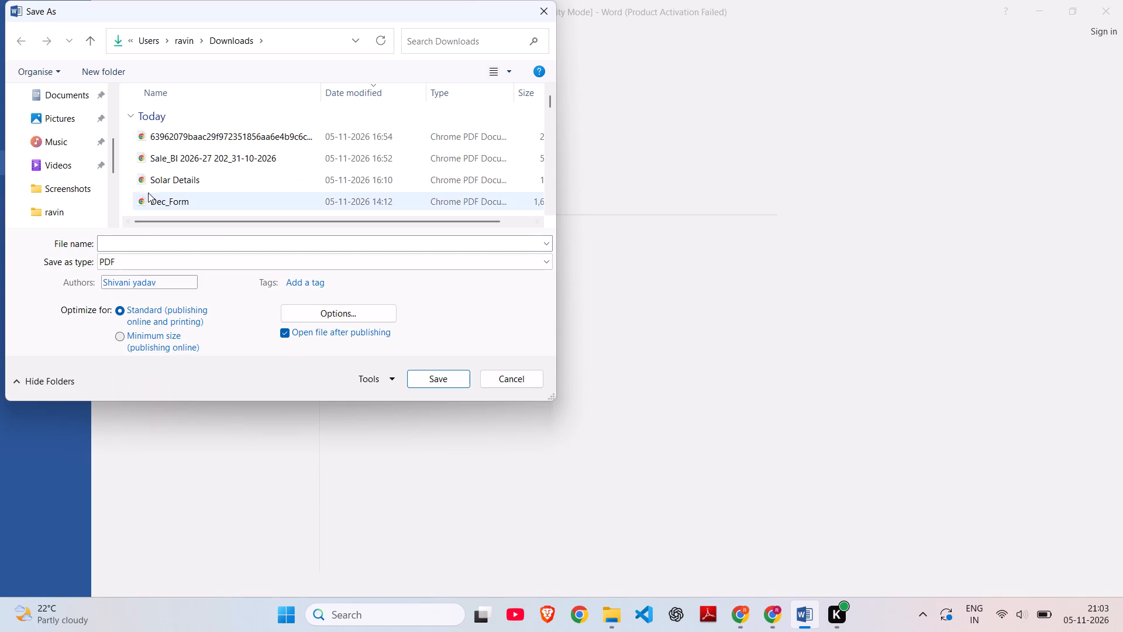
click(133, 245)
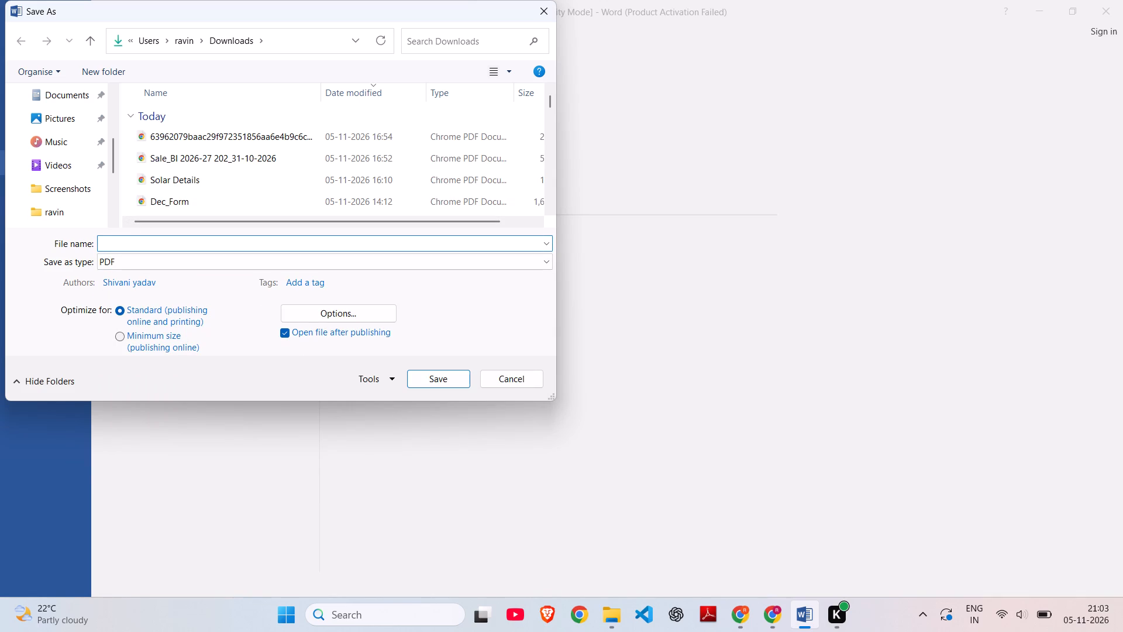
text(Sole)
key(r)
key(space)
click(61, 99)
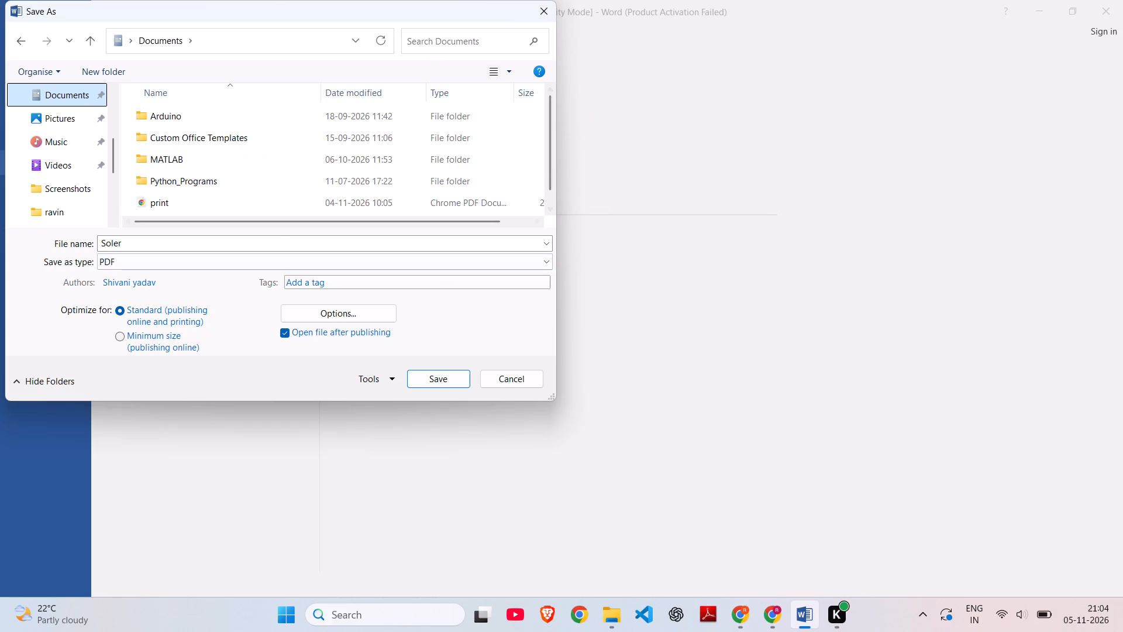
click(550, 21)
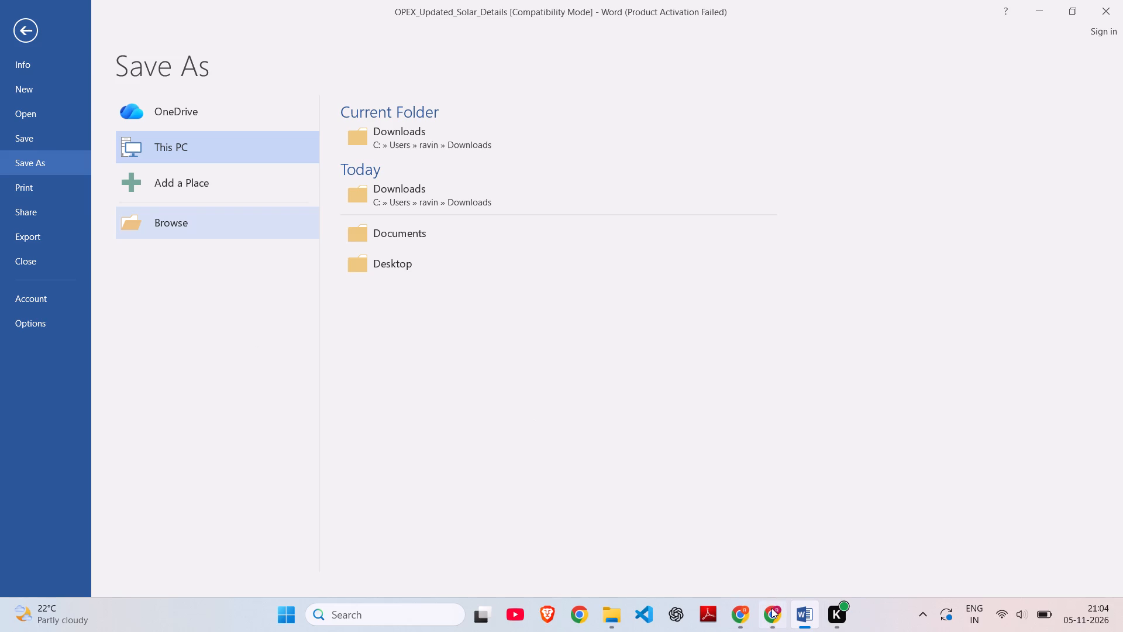
Switch to the Chrome window showing the OPEX_Updated_Solar_Details PDF.
click(771, 608)
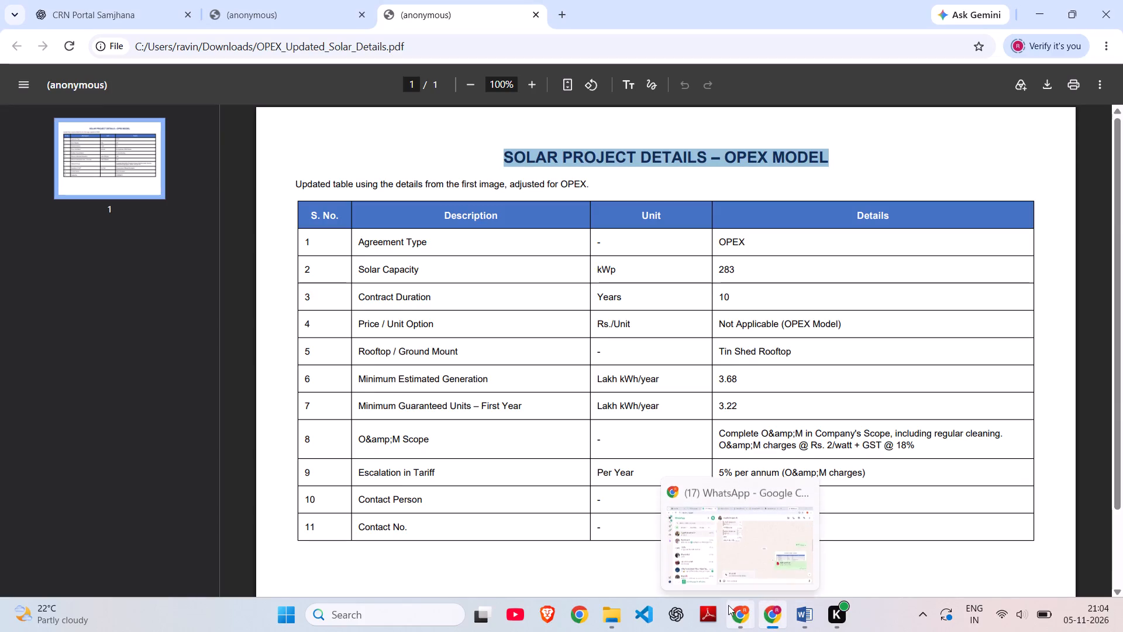
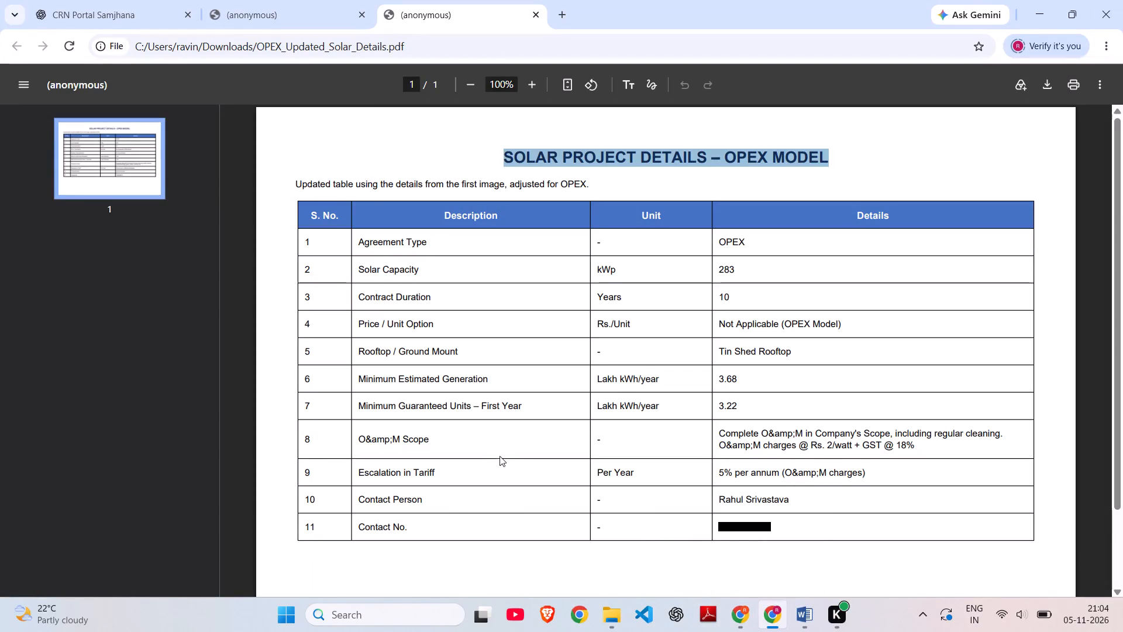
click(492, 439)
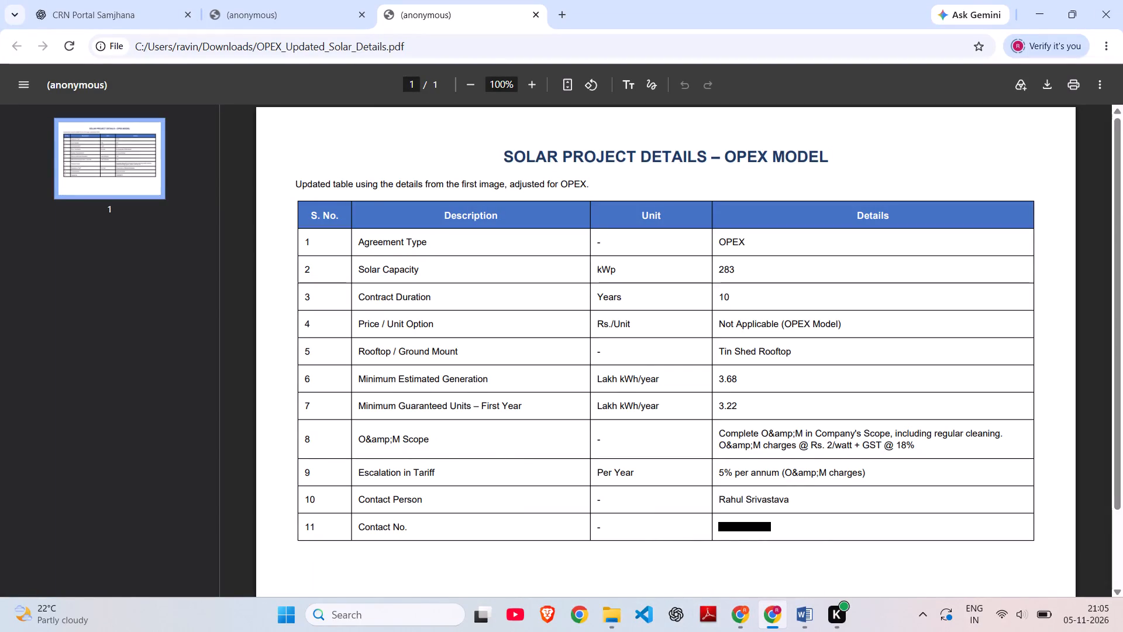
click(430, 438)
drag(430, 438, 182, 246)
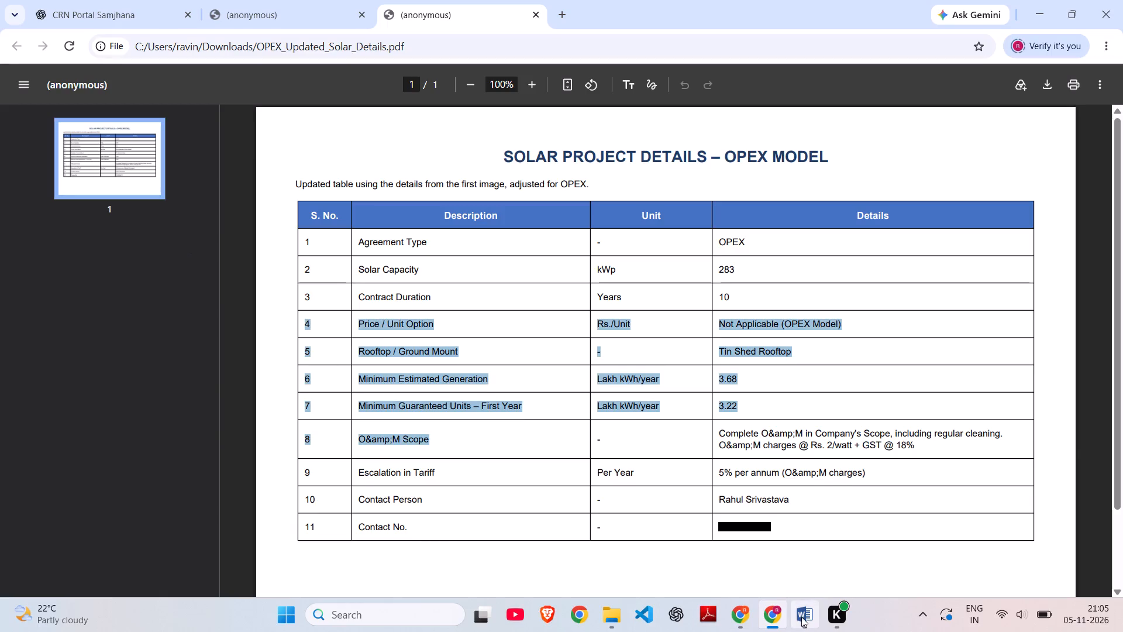
Switch to the Word window and return to the solar details table.
click(802, 617)
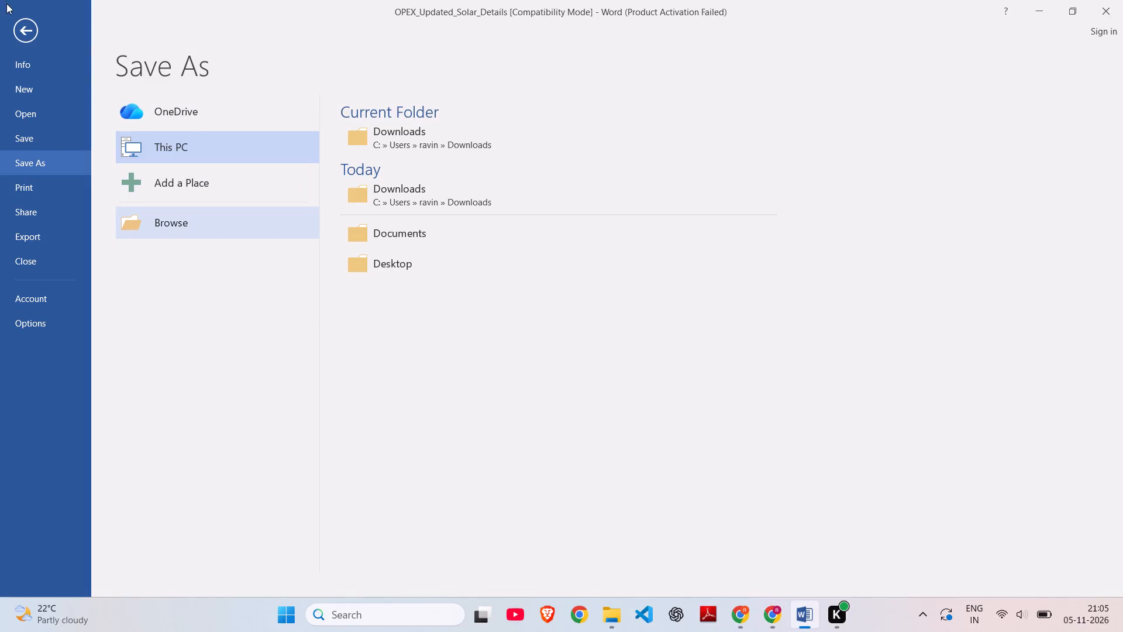
click(26, 28)
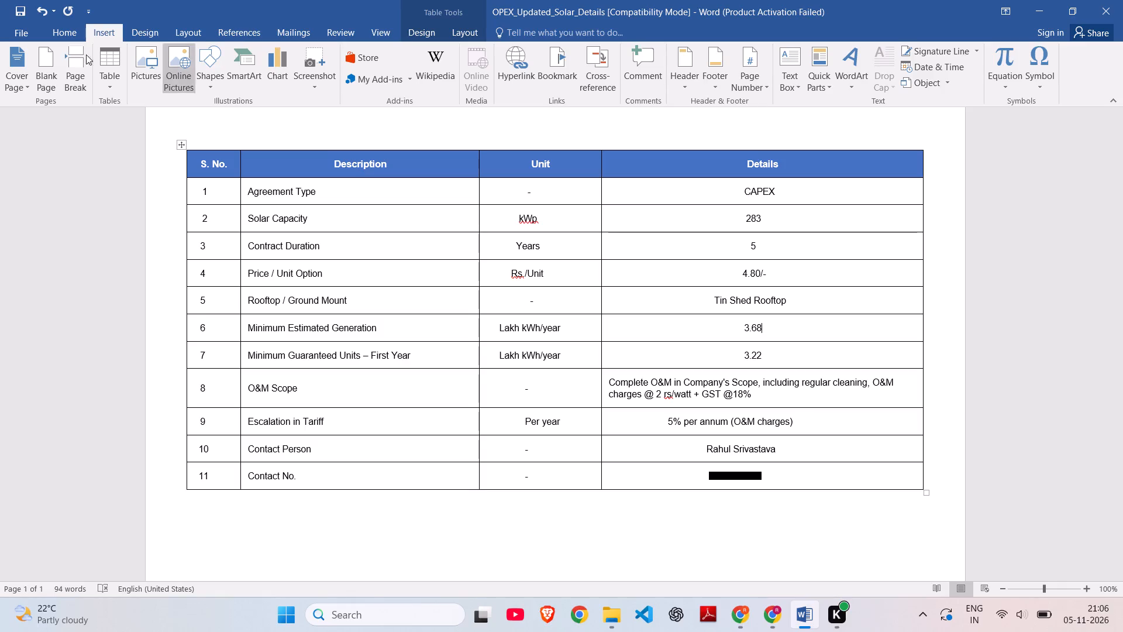
Start saving a copy of the document and replace its file name with "Soler".
click(18, 32)
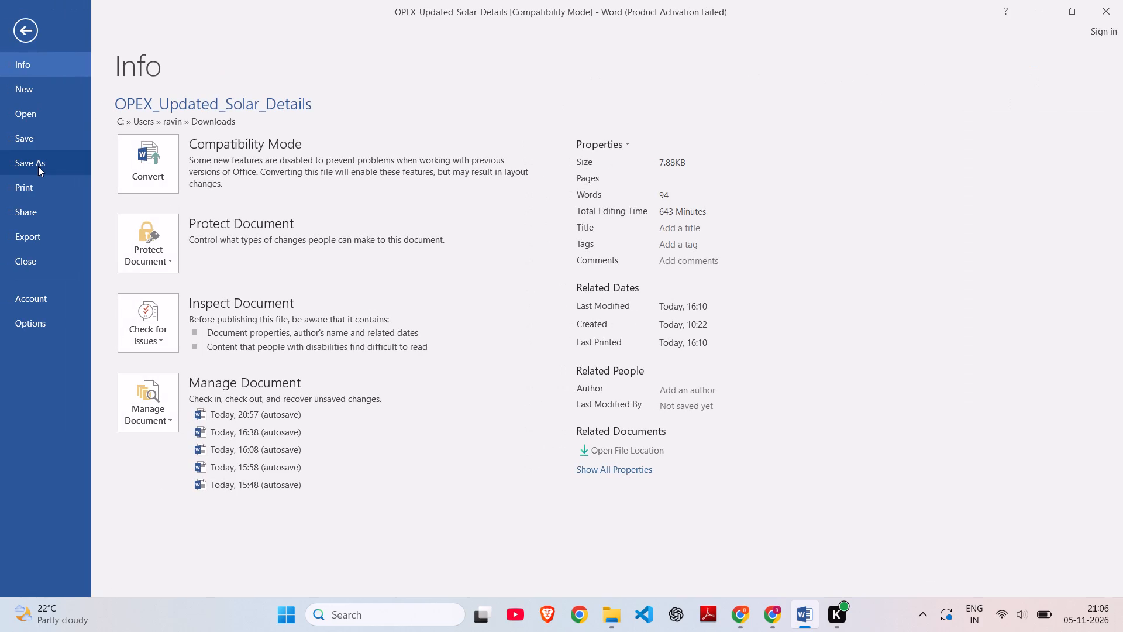
click(38, 166)
click(164, 230)
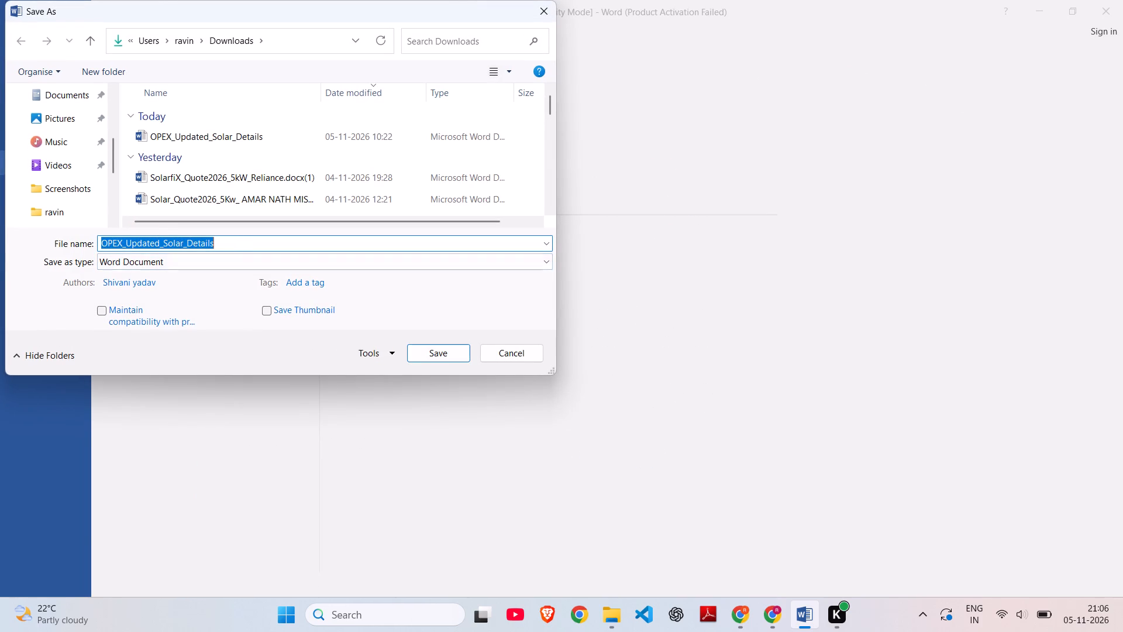
click(226, 242)
key(BackSpace)
key(BackSpace)
key(BackSpace)
key(BackSpace)
key(BackSpace)
key(BackSpace)
key(BackSpace)
key(BackSpace)
key(BackSpace)
key(BackSpace)
key(BackSpace)
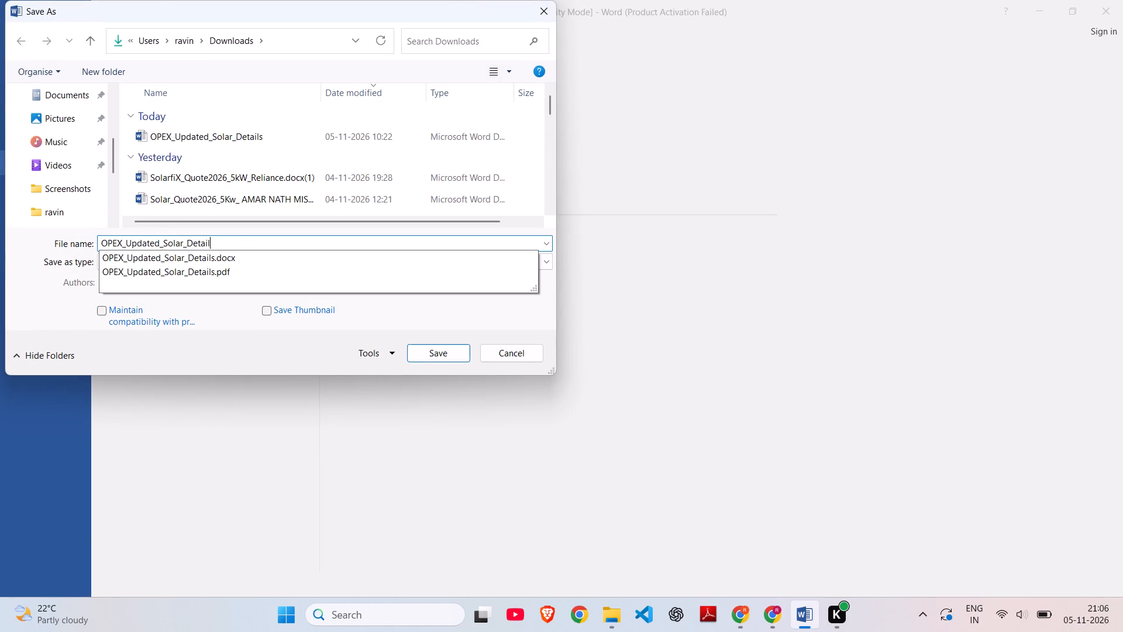
key(BackSpace)
key(BackSpace)
key(BackSpace)
key(BackSpace)
key(BackSpace)
key(BackSpace)
key(BackSpace)
key(BackSpace)
key(BackSpace)
key(BackSpace)
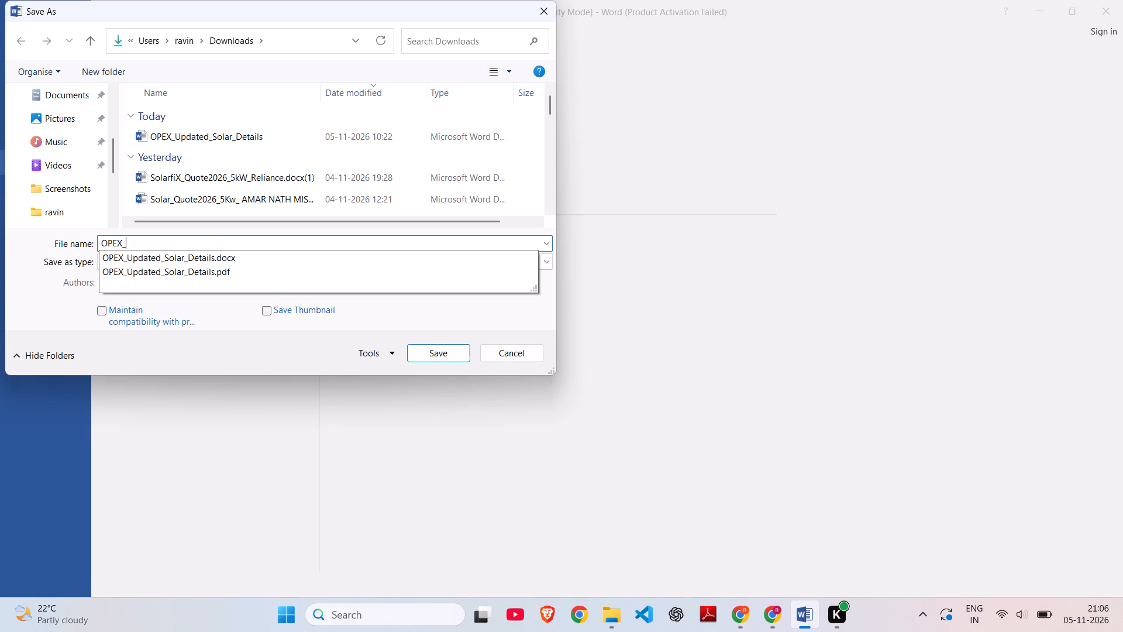
key(BackSpace)
key(BackSpace)
key(BackSpace)
key(BackSpace)
key(BackSpace)
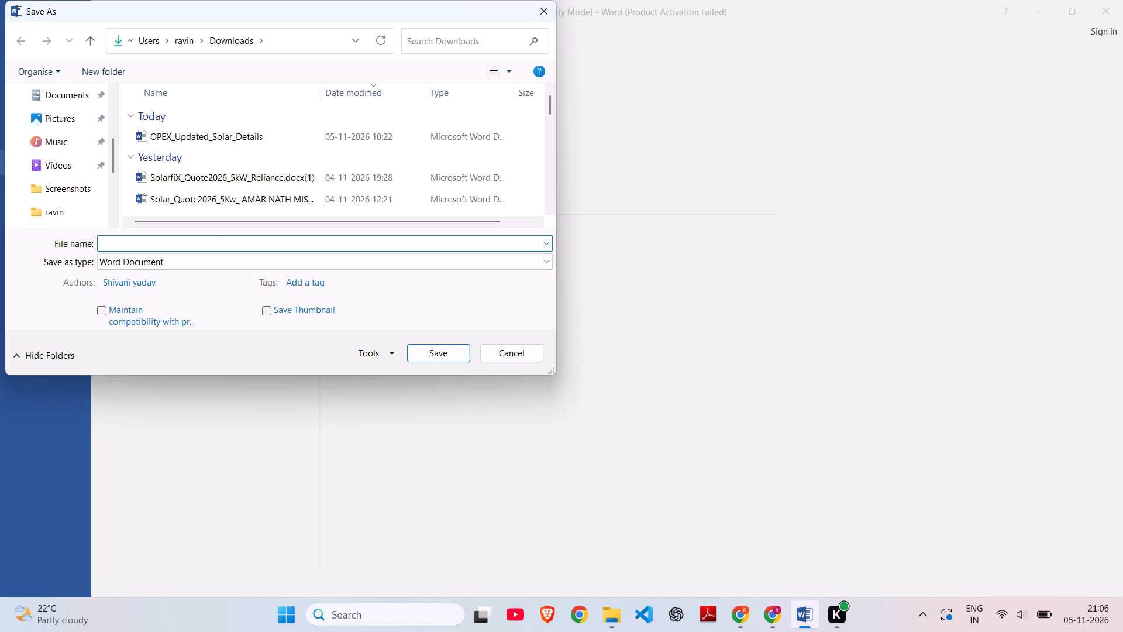
text(soler)
click(103, 244)
key(BackSpace)
key(shift+s)
Save the Soler copy in the Documents folder in PDF format.
click(60, 101)
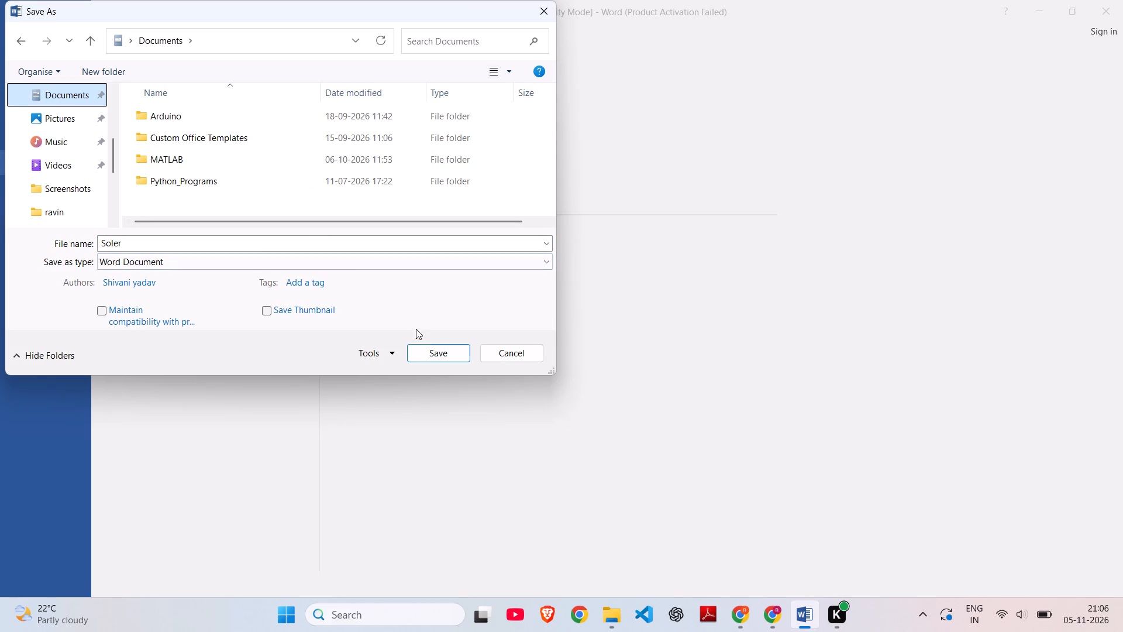
click(286, 266)
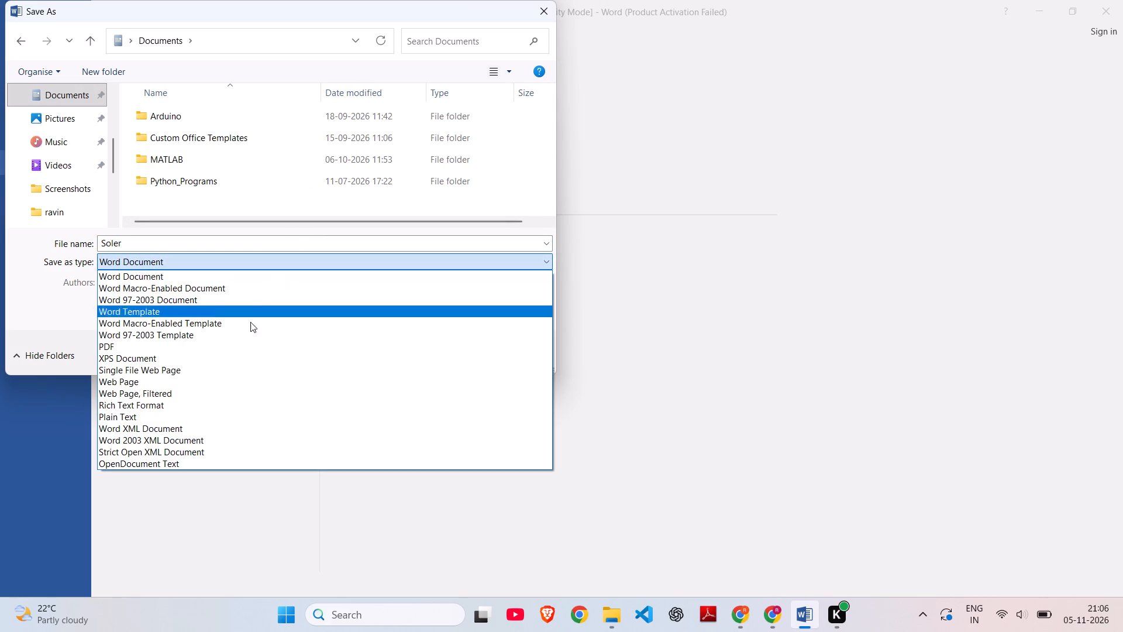
click(239, 351)
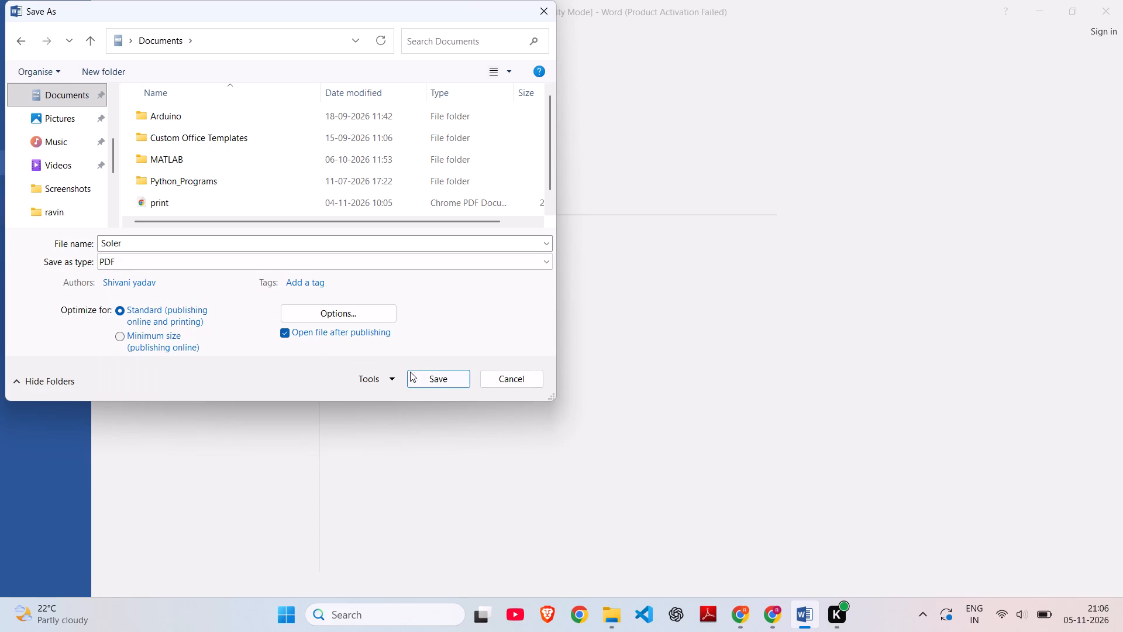
click(433, 377)
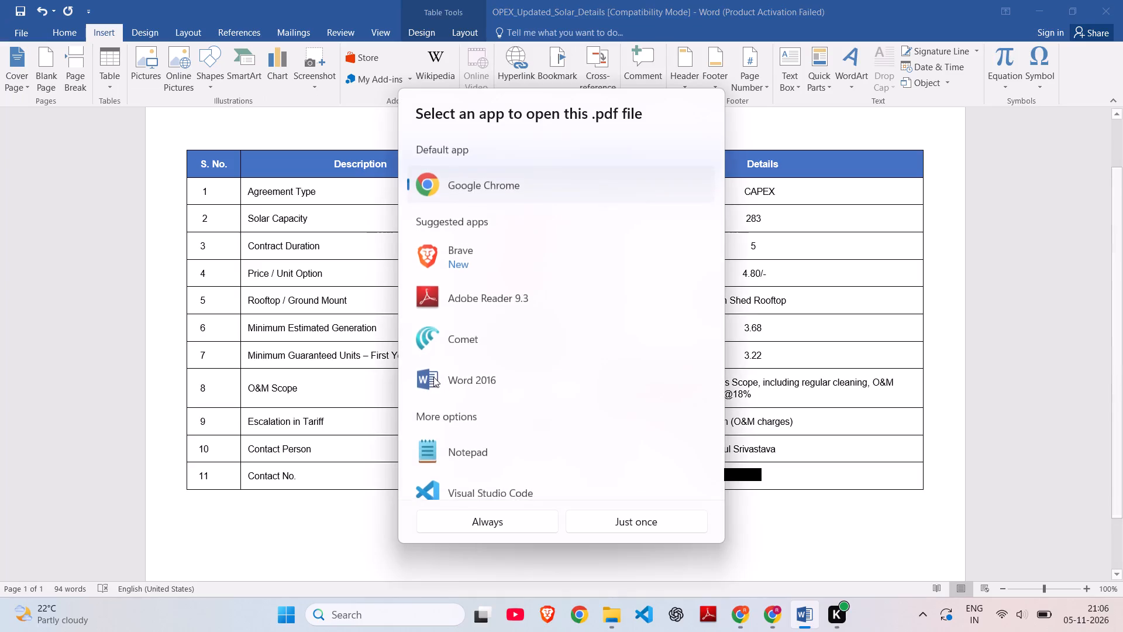
Switch to File Explorer and open the Documents folder.
click(609, 616)
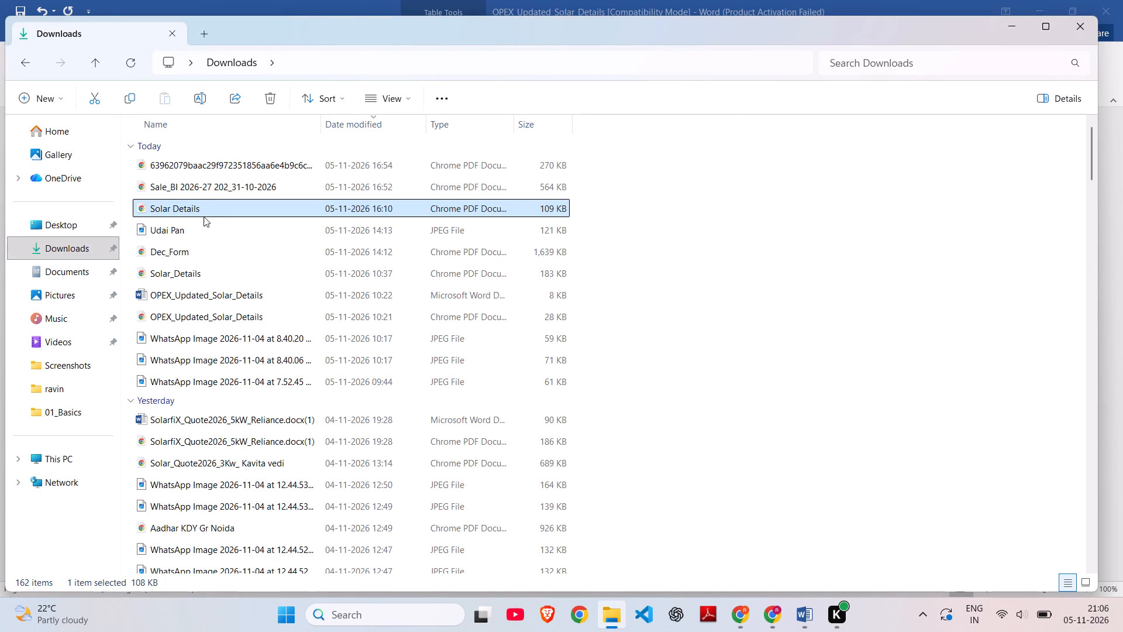
click(85, 277)
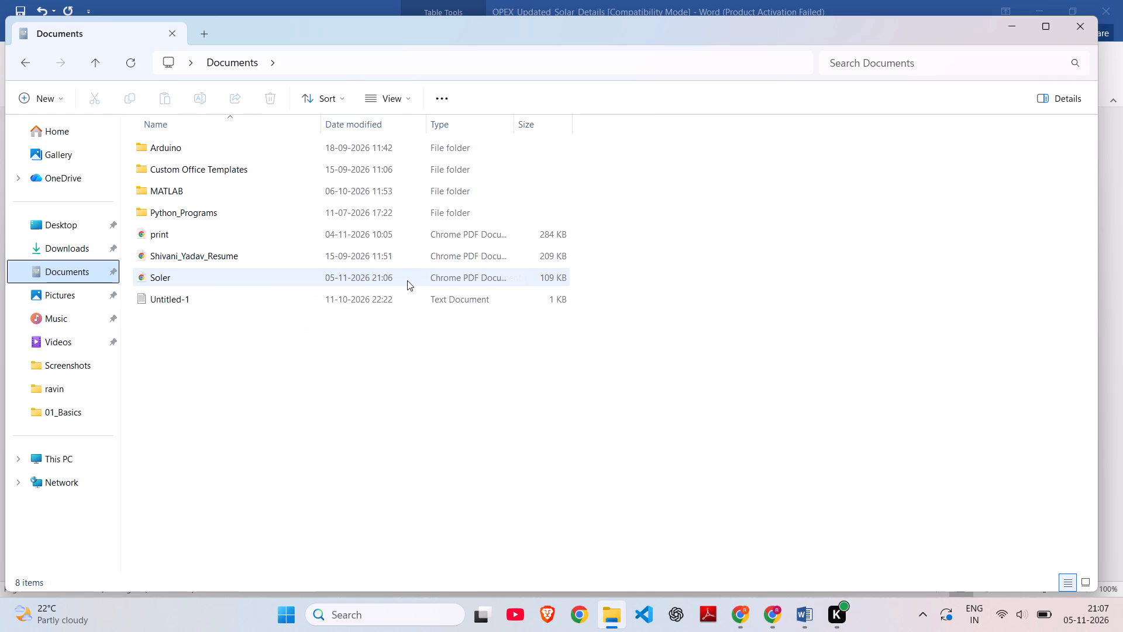
Rename the exported Soler file as "Soler pdf".
right_click(274, 273)
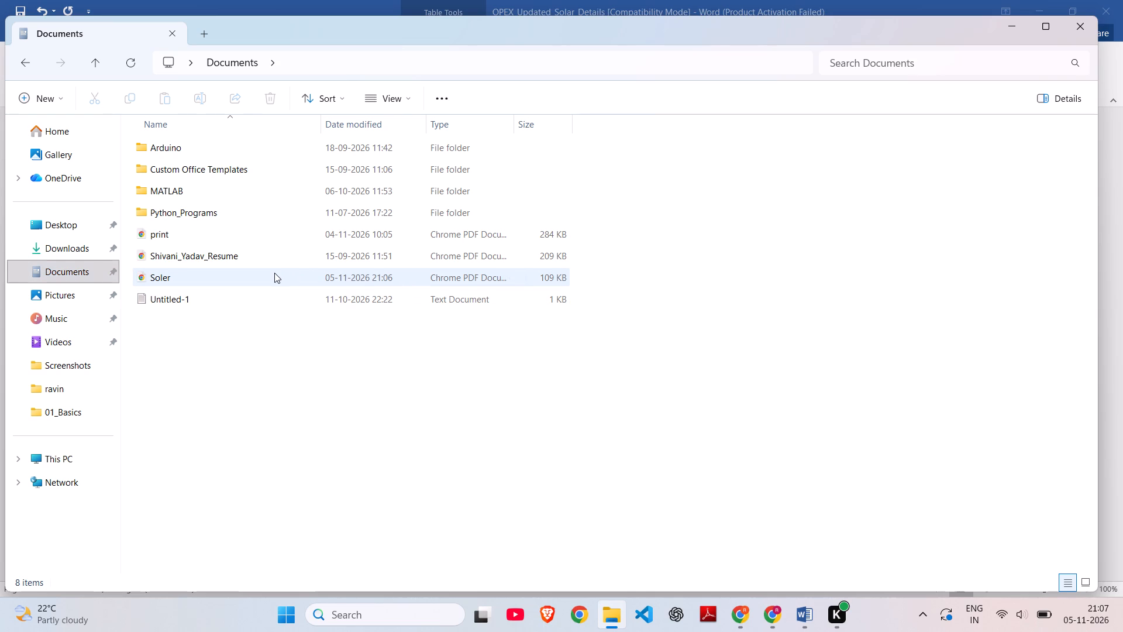
right_click(223, 272)
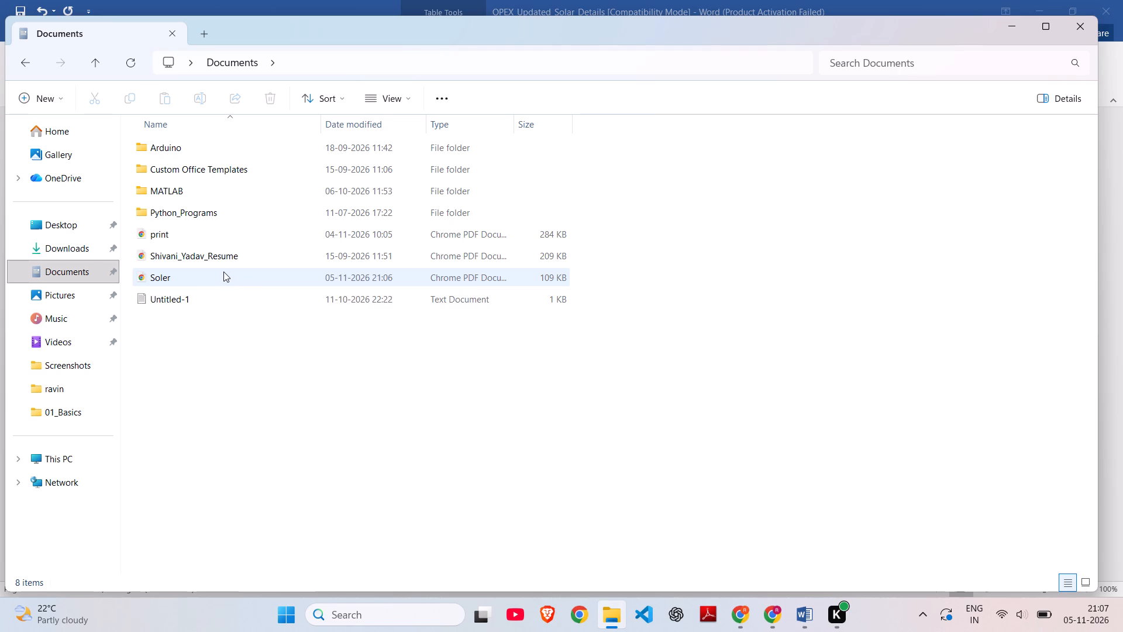
click(223, 272)
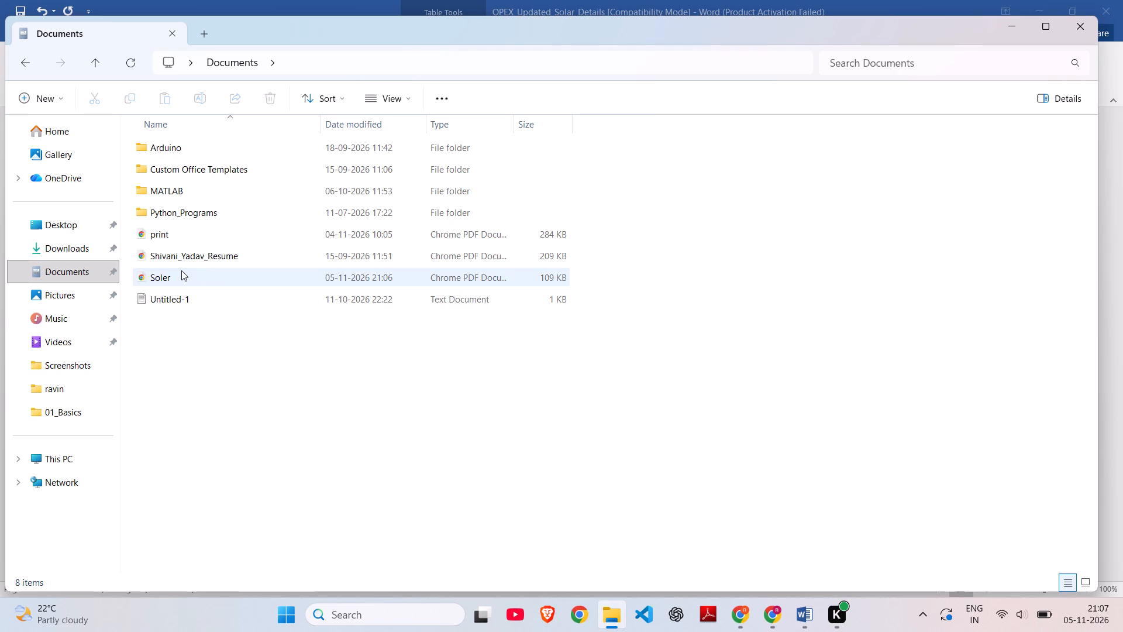
right_click(181, 270)
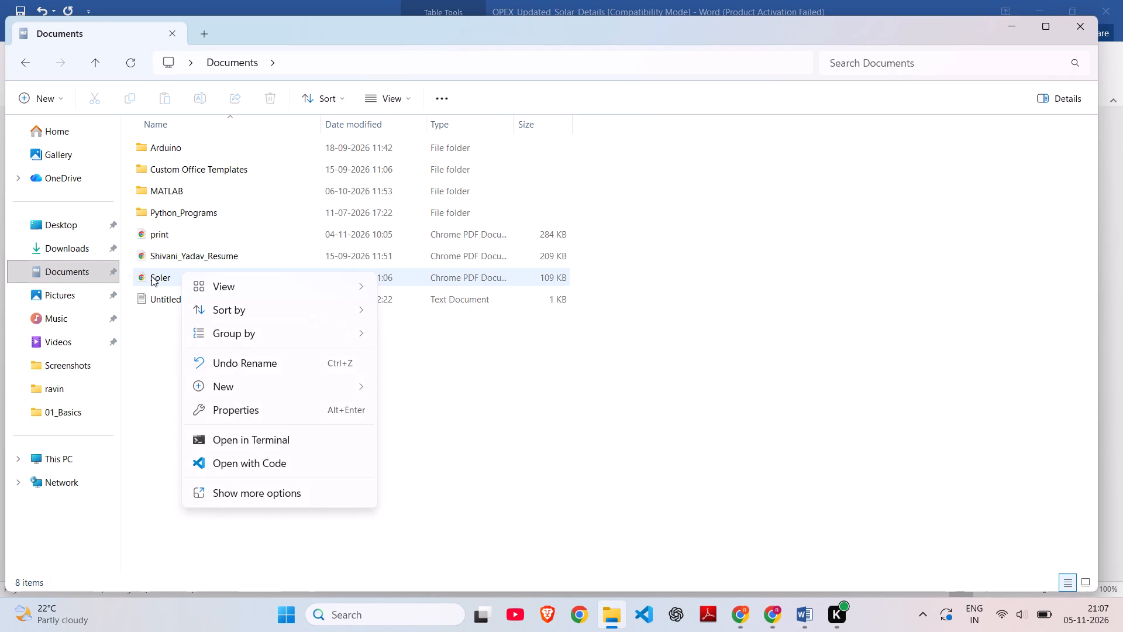
right_click(151, 276)
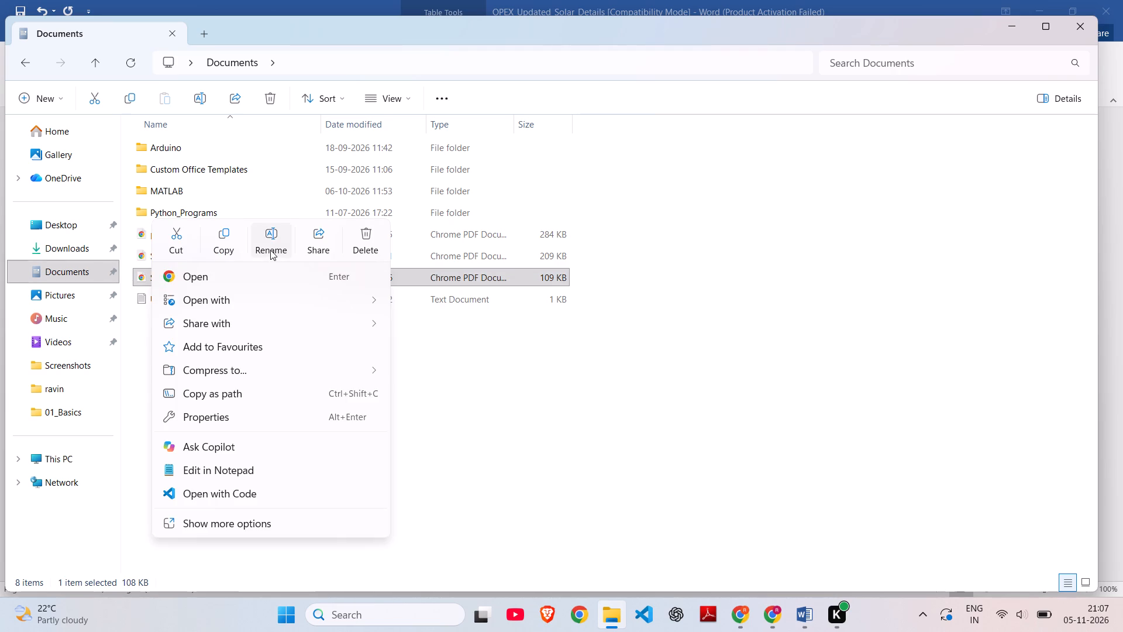
click(270, 250)
click(181, 279)
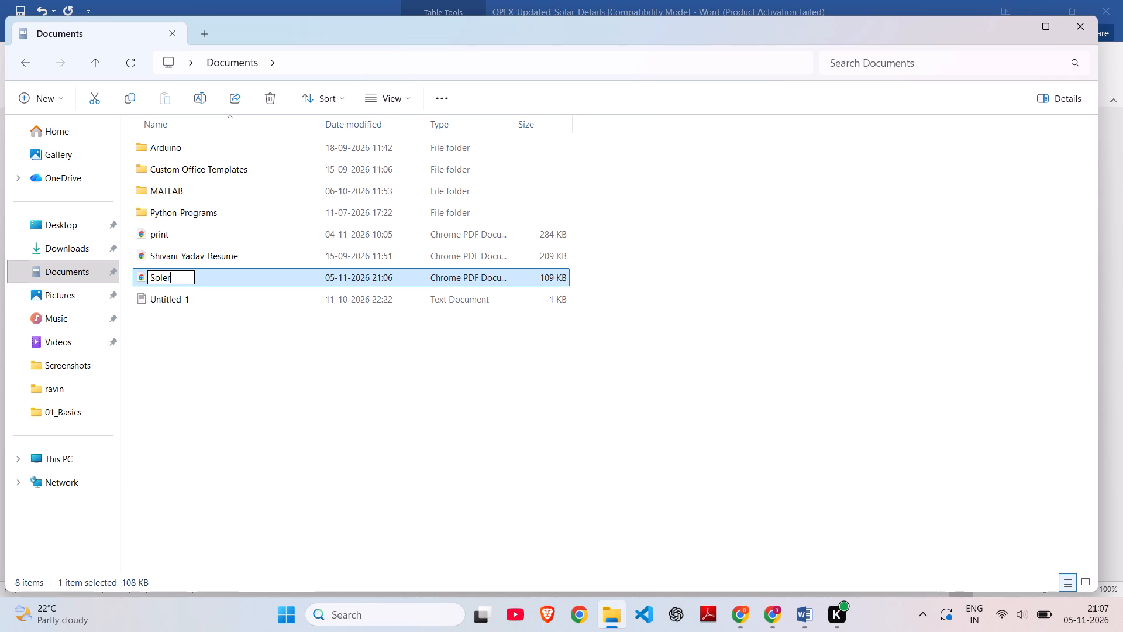
key(space)
key(p)
text(df)
key(Return)
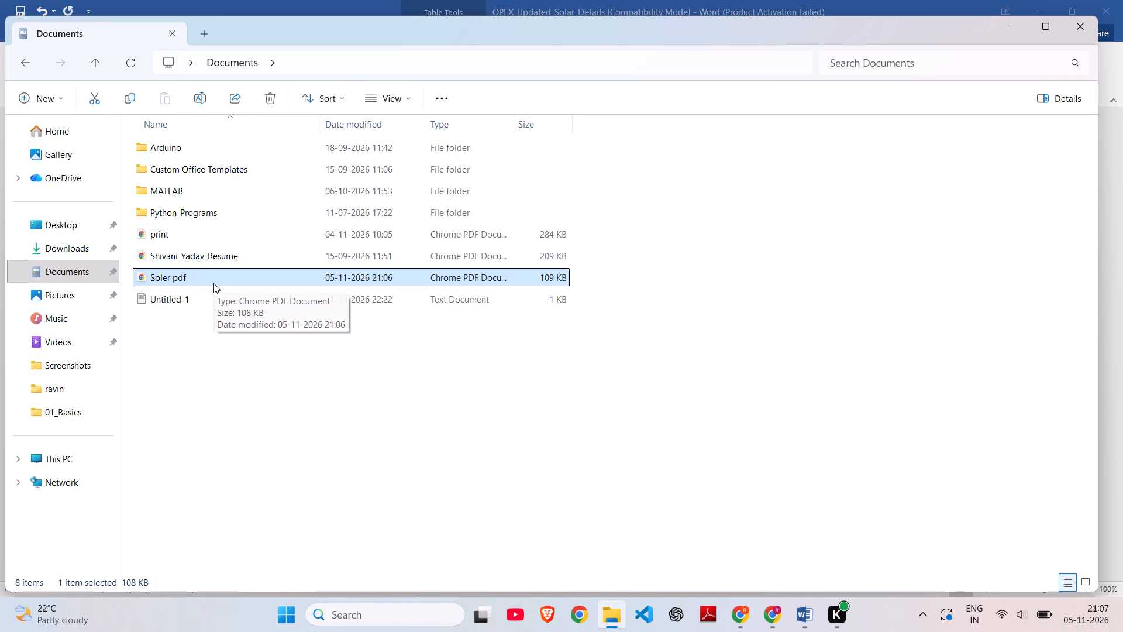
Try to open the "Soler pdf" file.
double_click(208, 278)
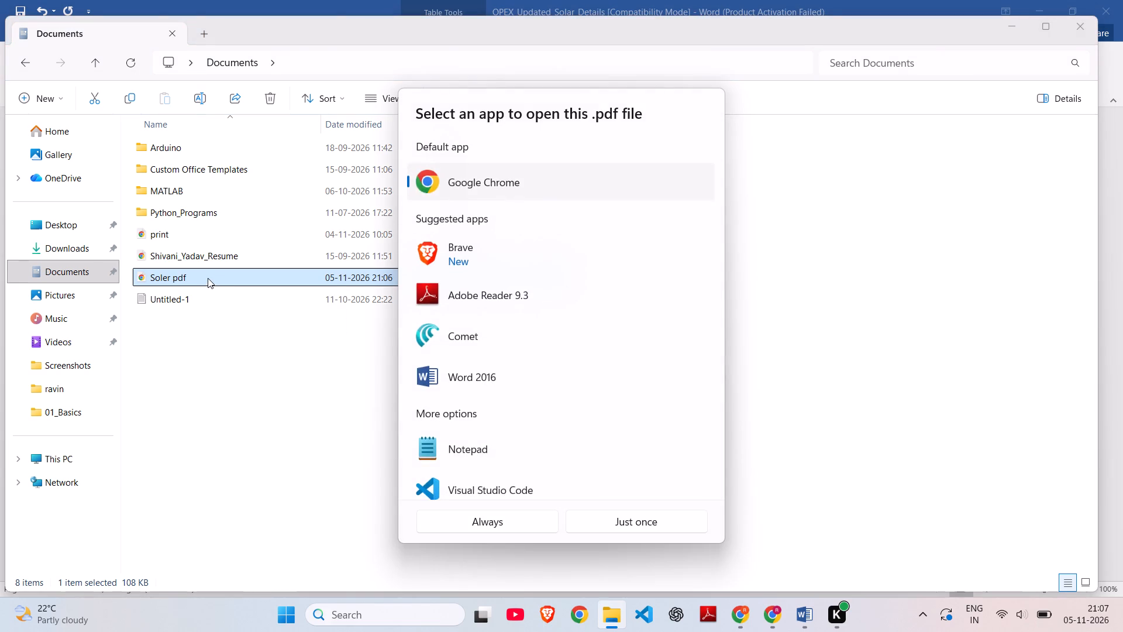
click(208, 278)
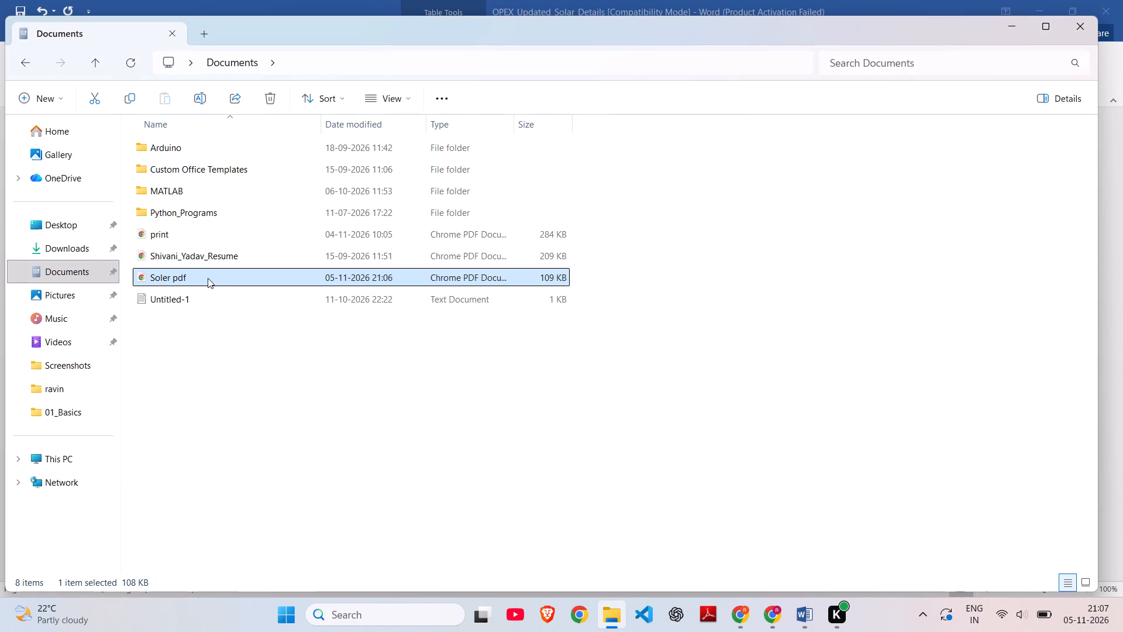
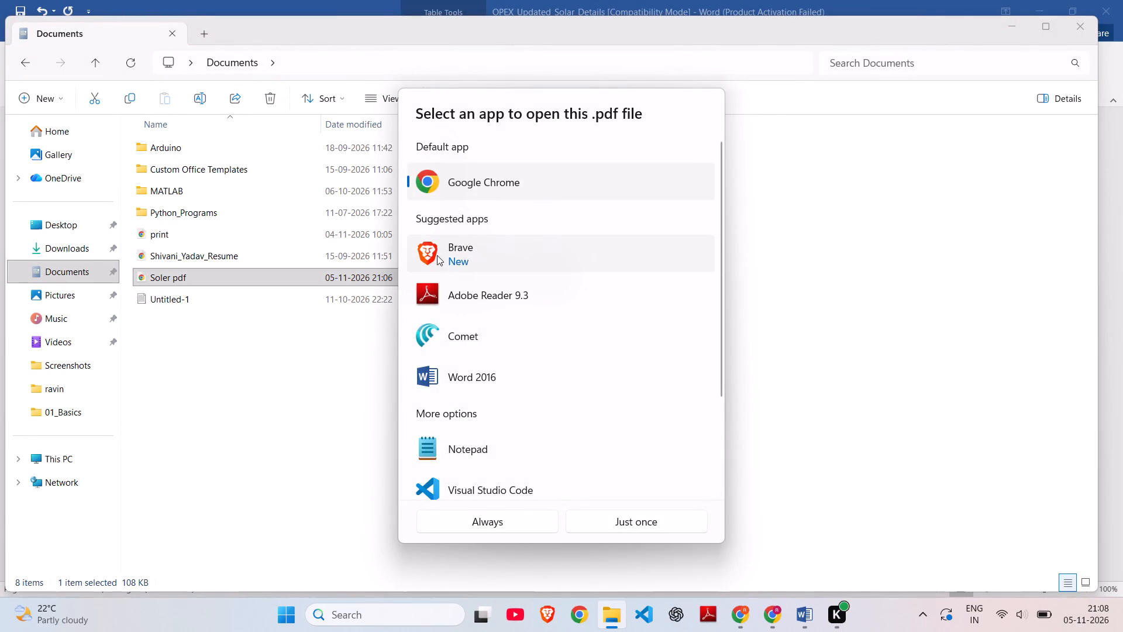
Open the "Soler pdf" file in Word 2016 as a converted document and check the solar details table.
click(466, 381)
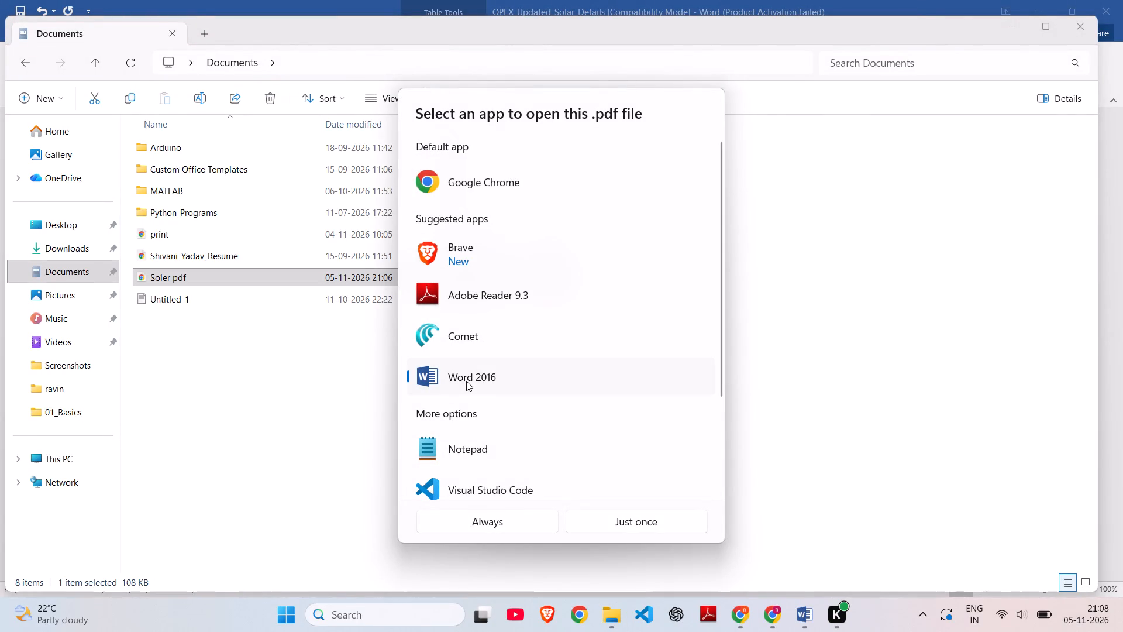
double_click(466, 381)
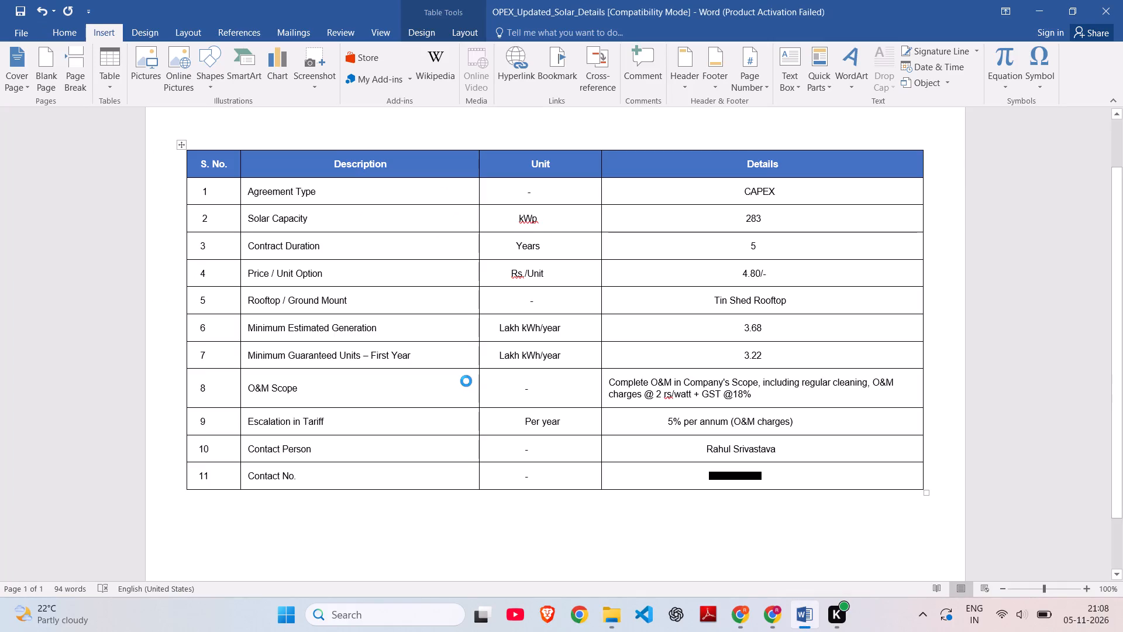
click(514, 358)
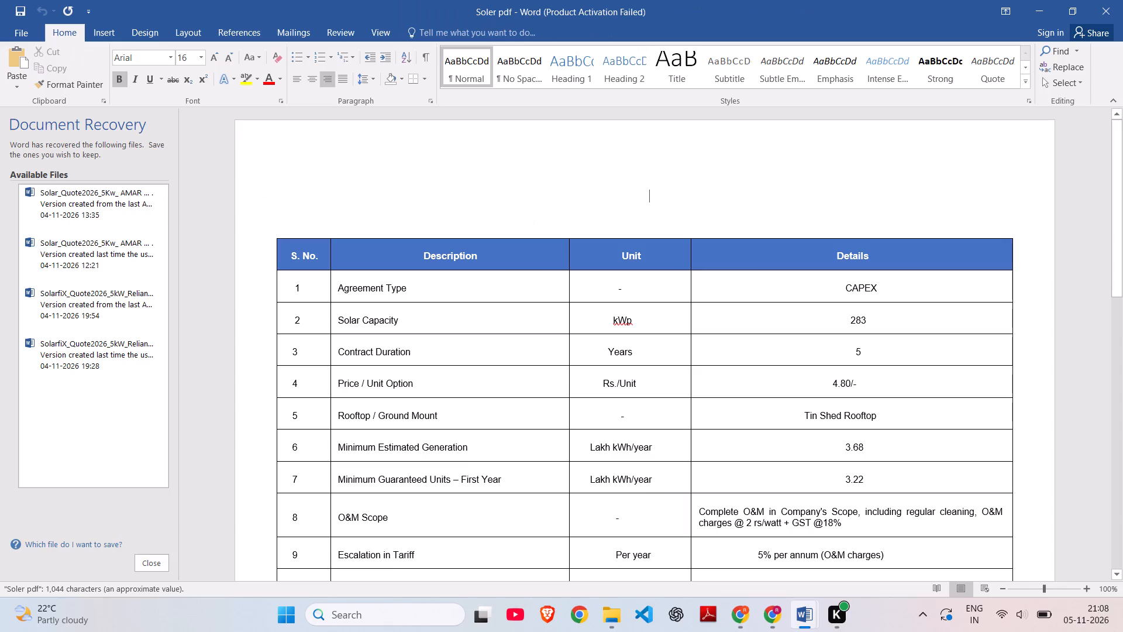
scroll(542, 319, down, 2)
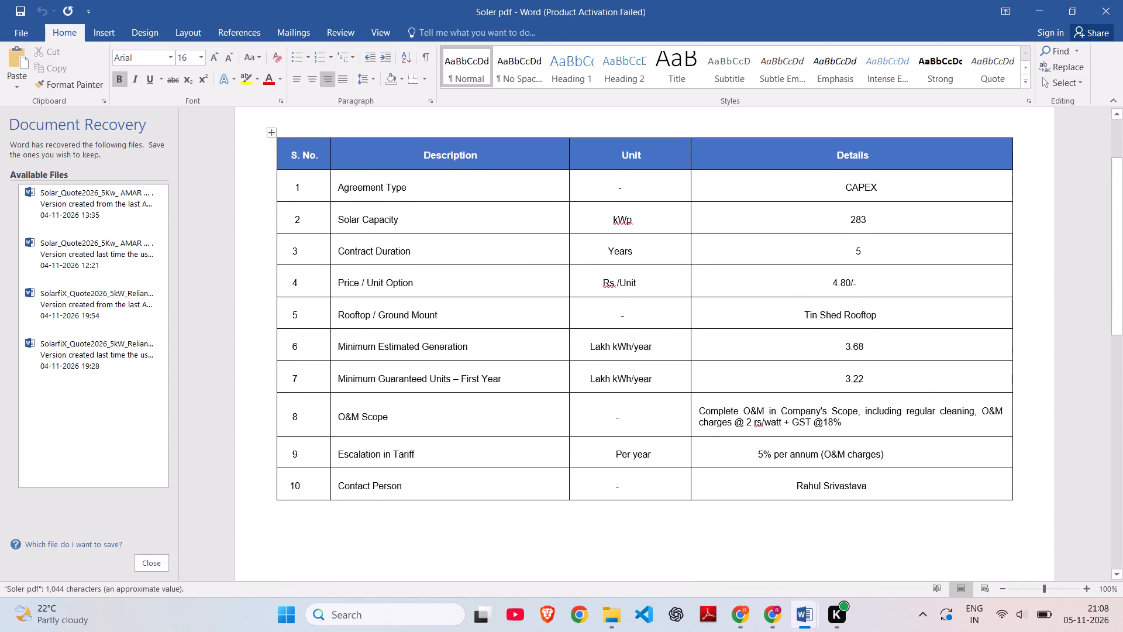
scroll(542, 319, down, 1)
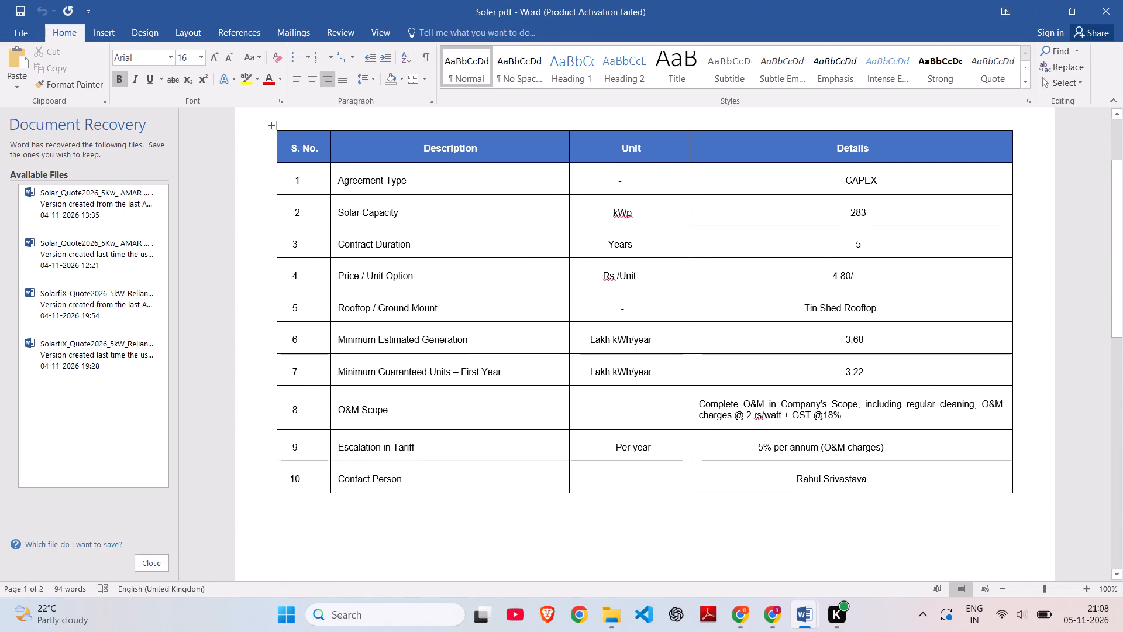
Close the converted "Soler pdf" document in Word.
click(1100, 16)
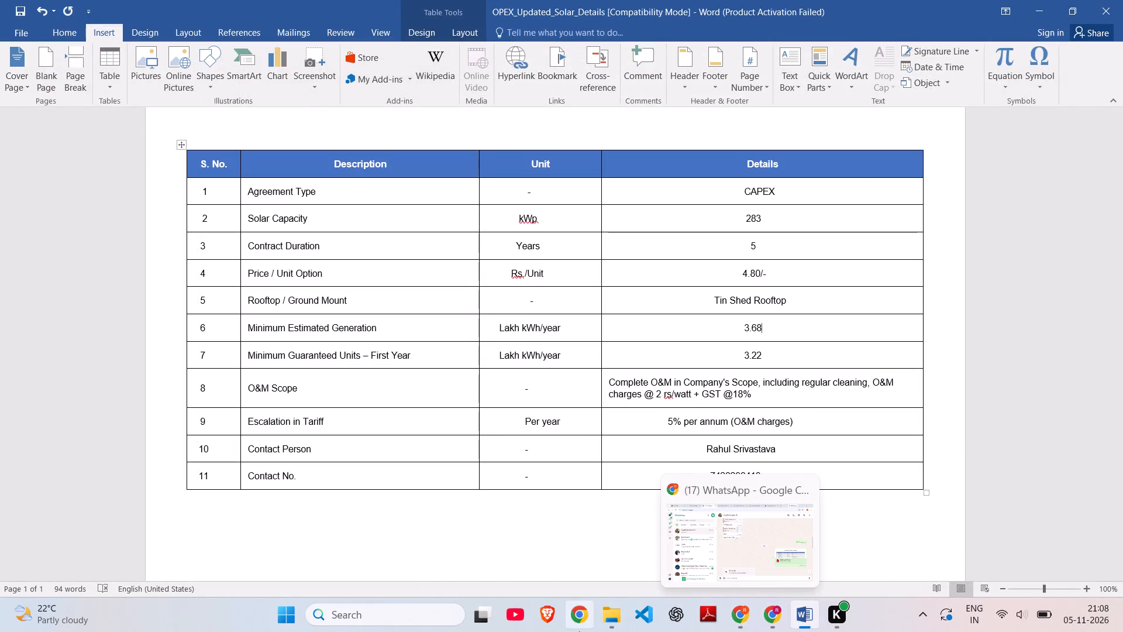
Switch to File Explorer and copy the "Soler pdf" file in the Documents folder.
click(609, 619)
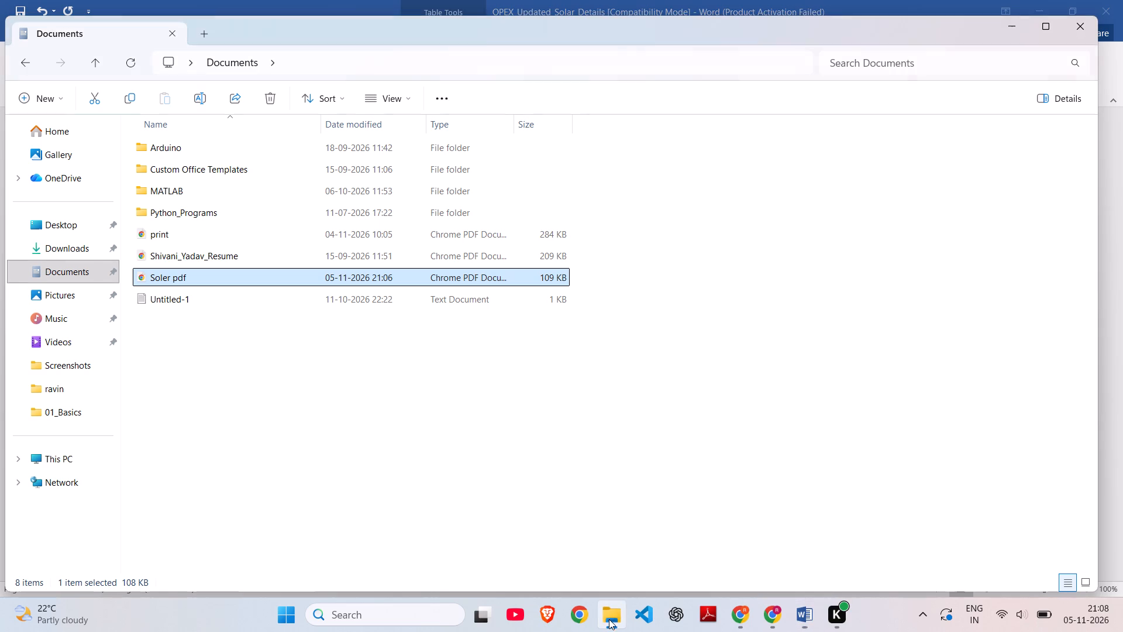
right_click(281, 277)
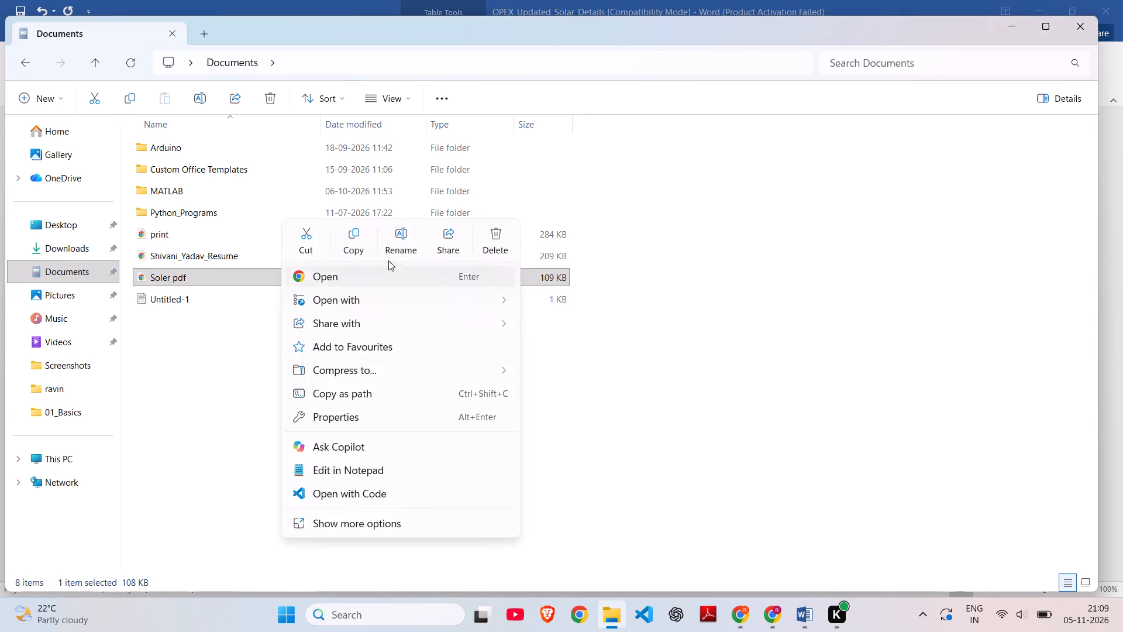
click(355, 244)
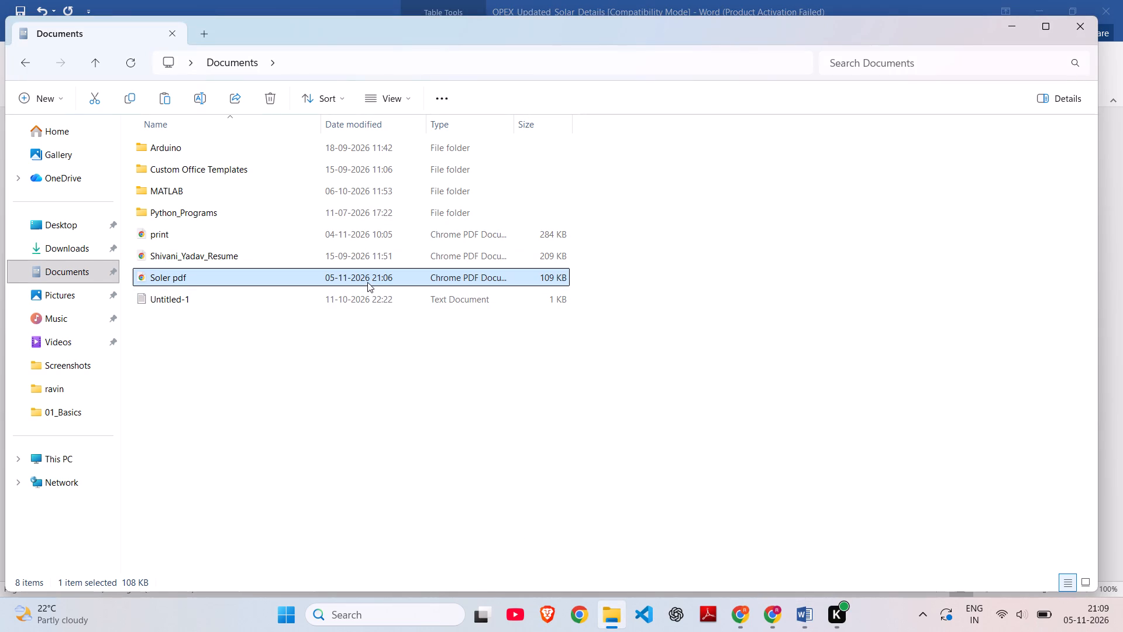